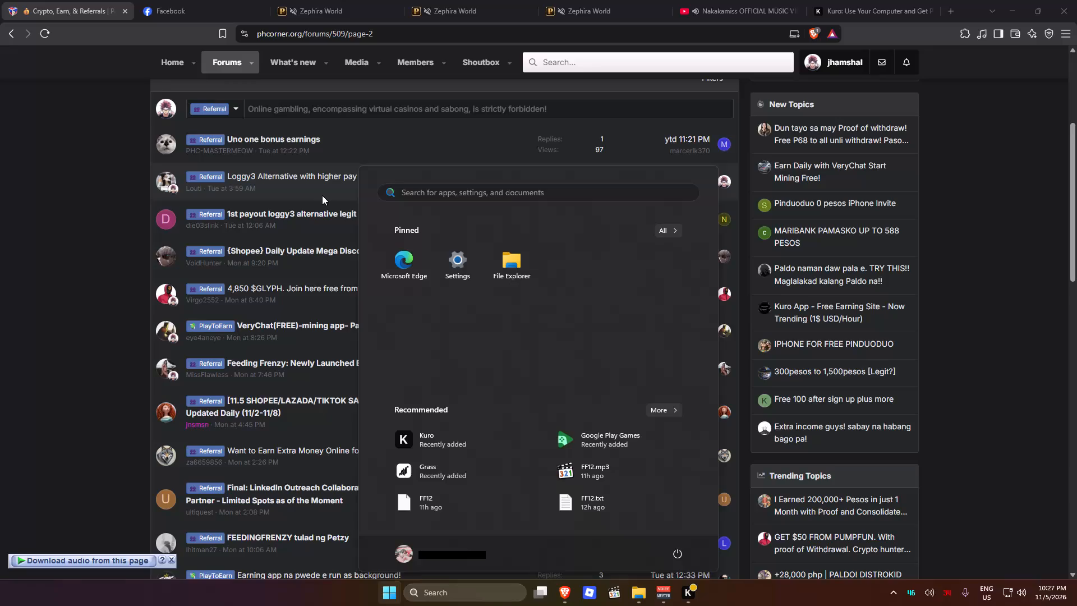
Launch Adobe Premiere Pro 2022, cancelling the reset of its preferences.
type("ado")
key("Return")
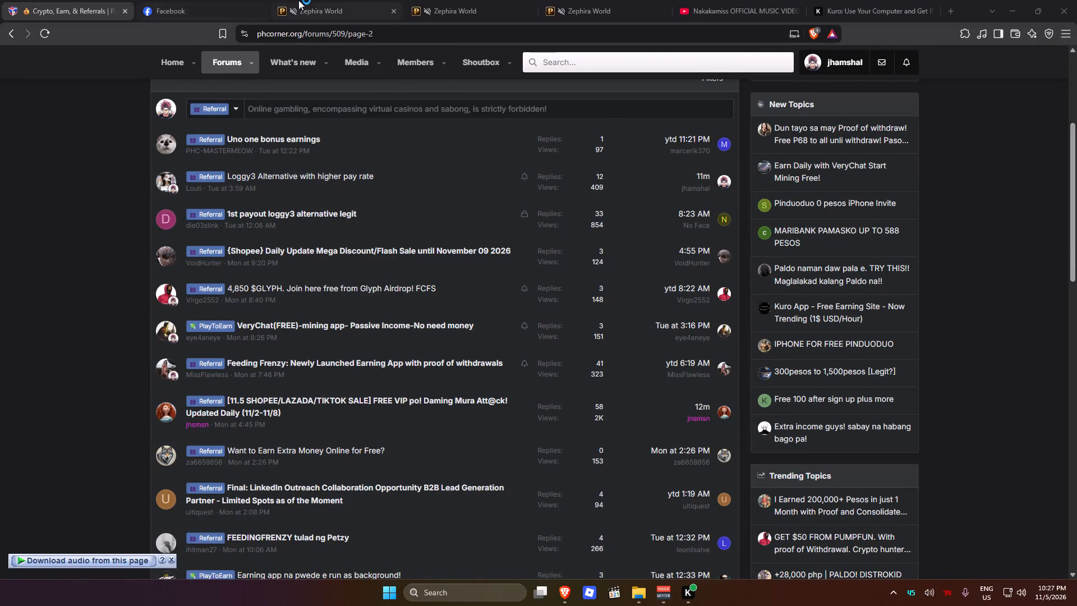
left_click(200, 8)
key("alt+Tab")
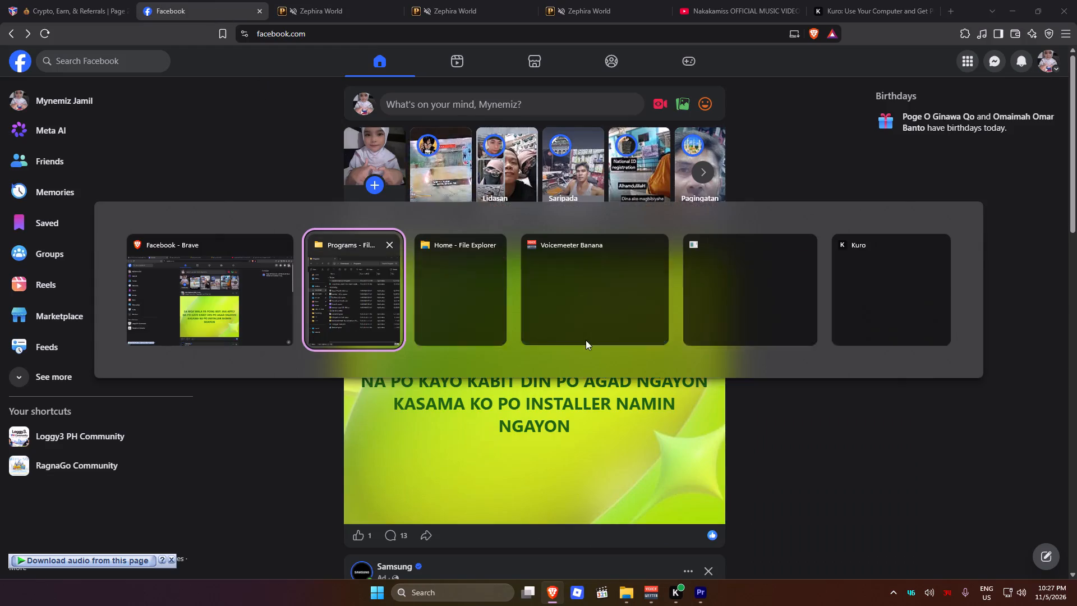
key("alt+Tab")
key("alt+Tab")
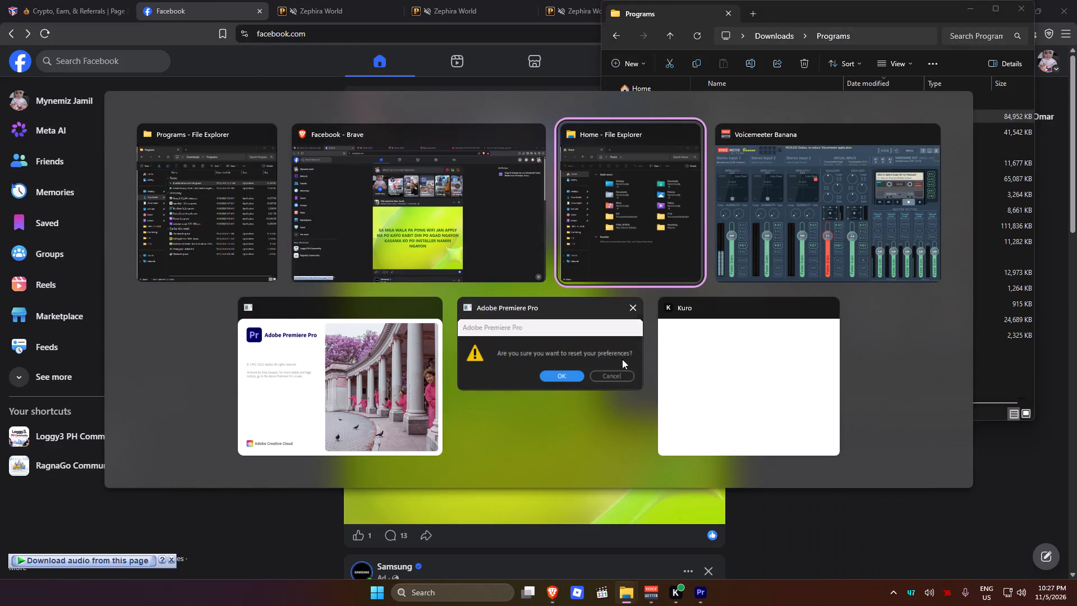
left_click(603, 359, "alt")
left_click(608, 311)
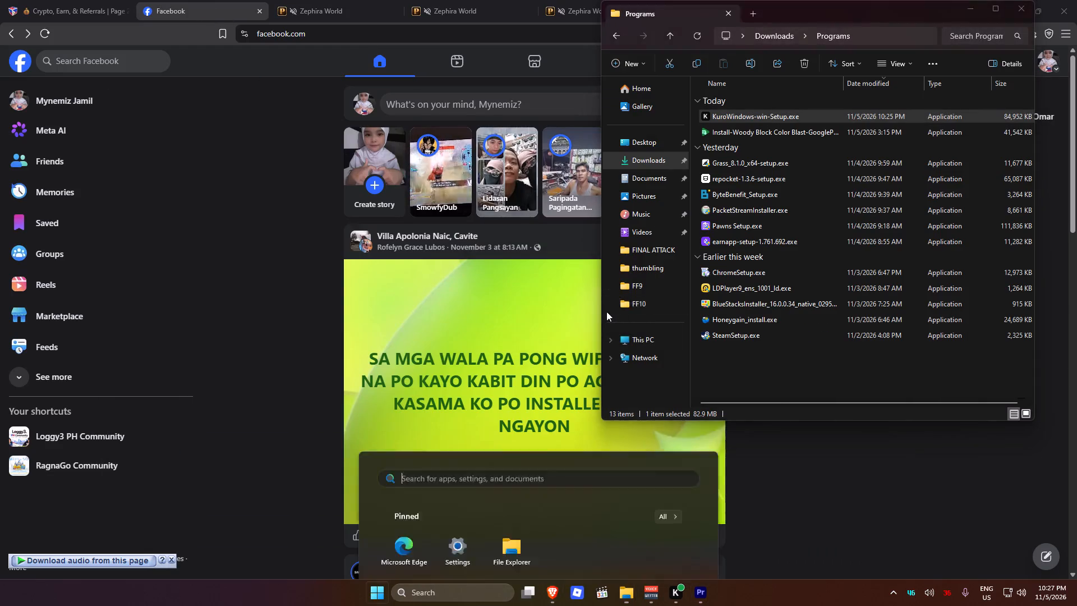
type("adobe")
key("Return")
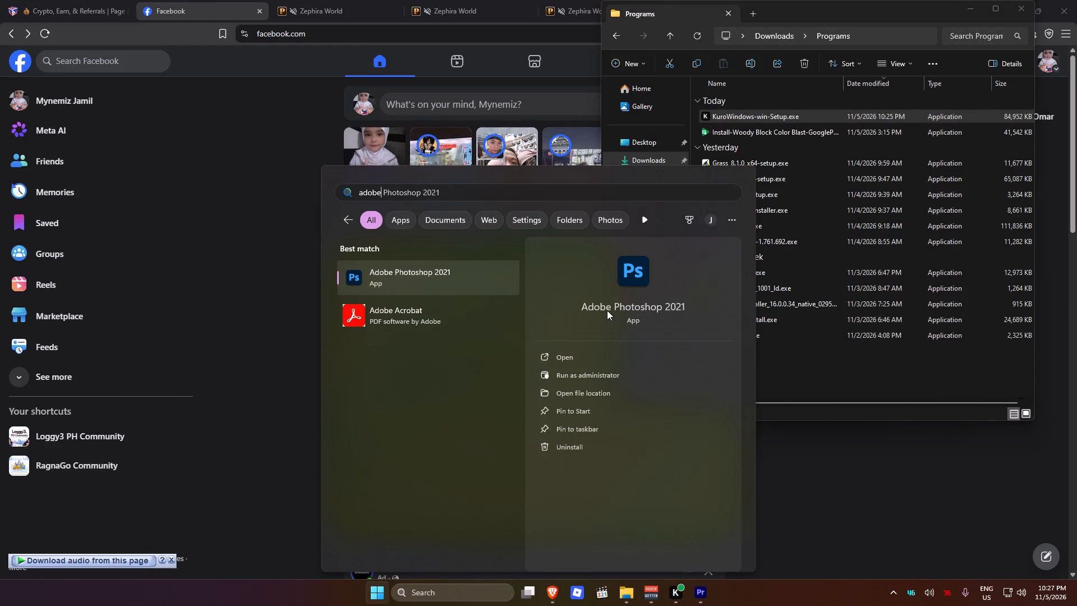
key("space")
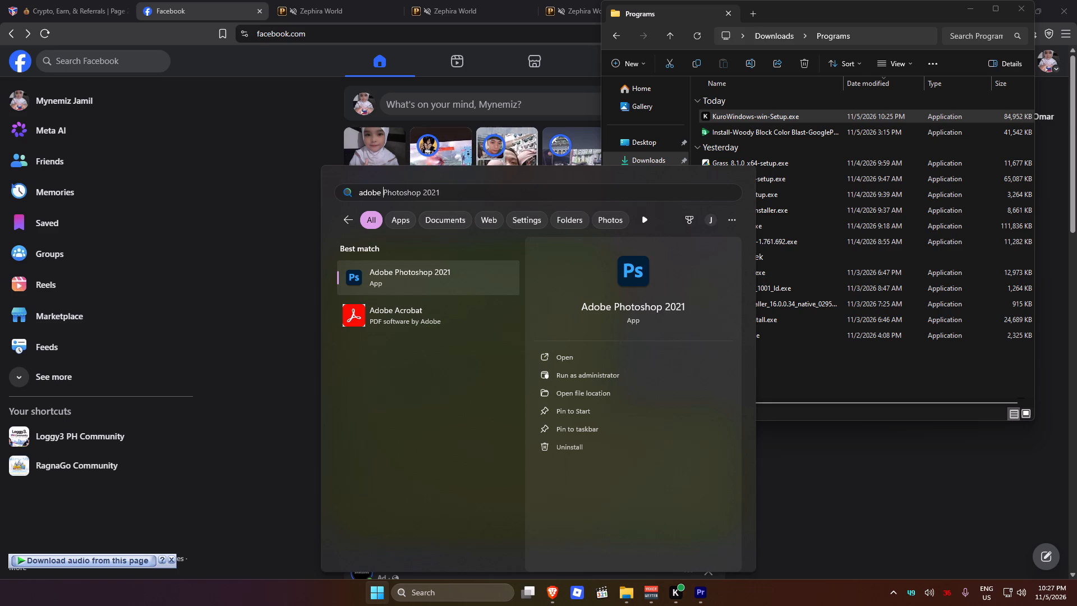
type("premiere")
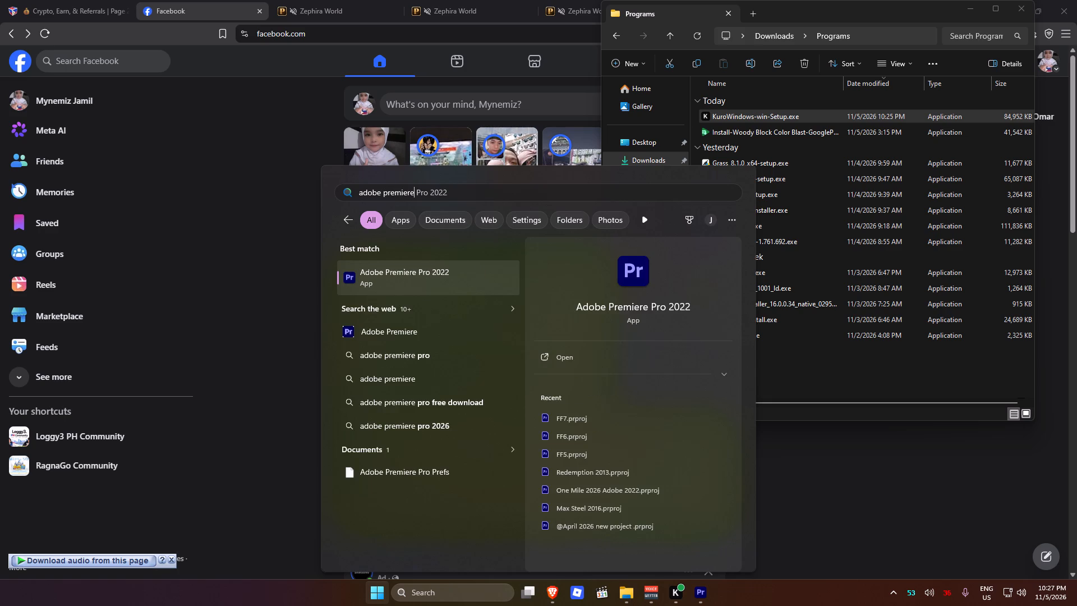
key("Return")
Open the recent project FF11, close the Programs folder window and maximise the Premiere Pro window.
left_click(1026, 8)
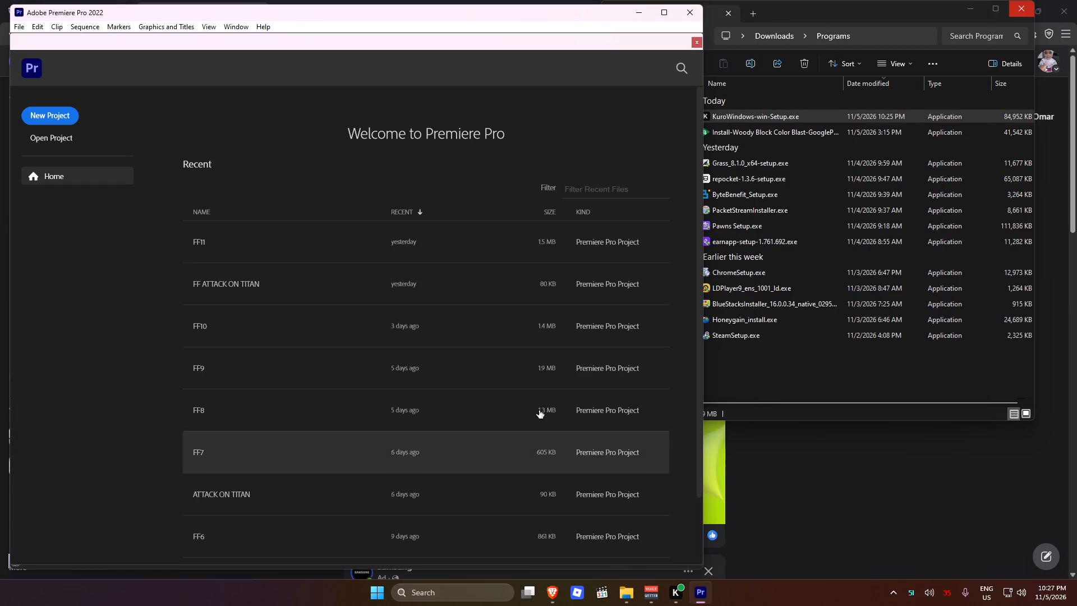
left_click(262, 236)
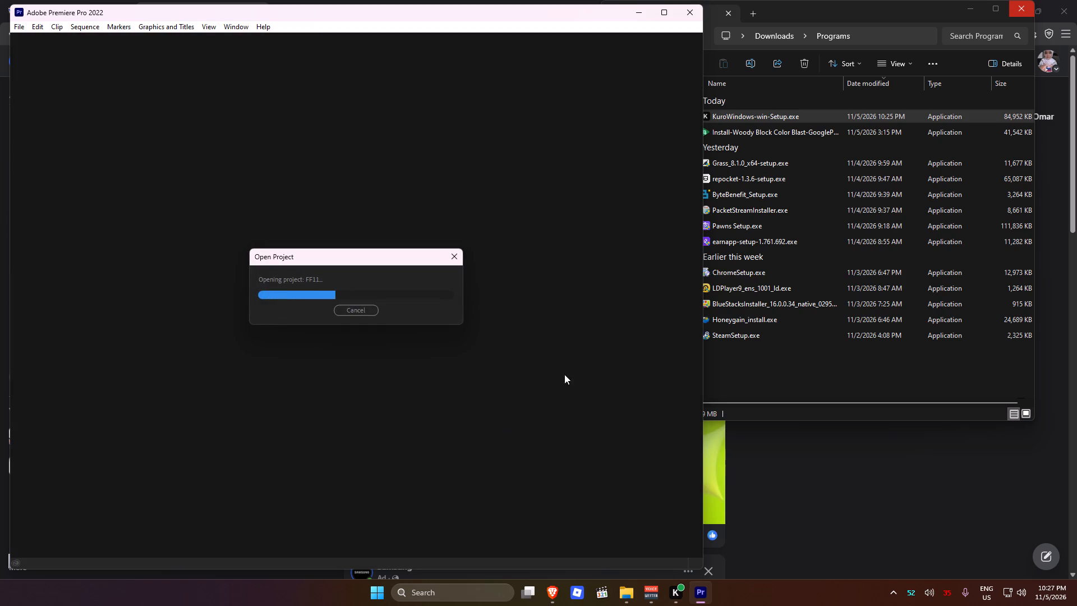
left_click(1021, 9)
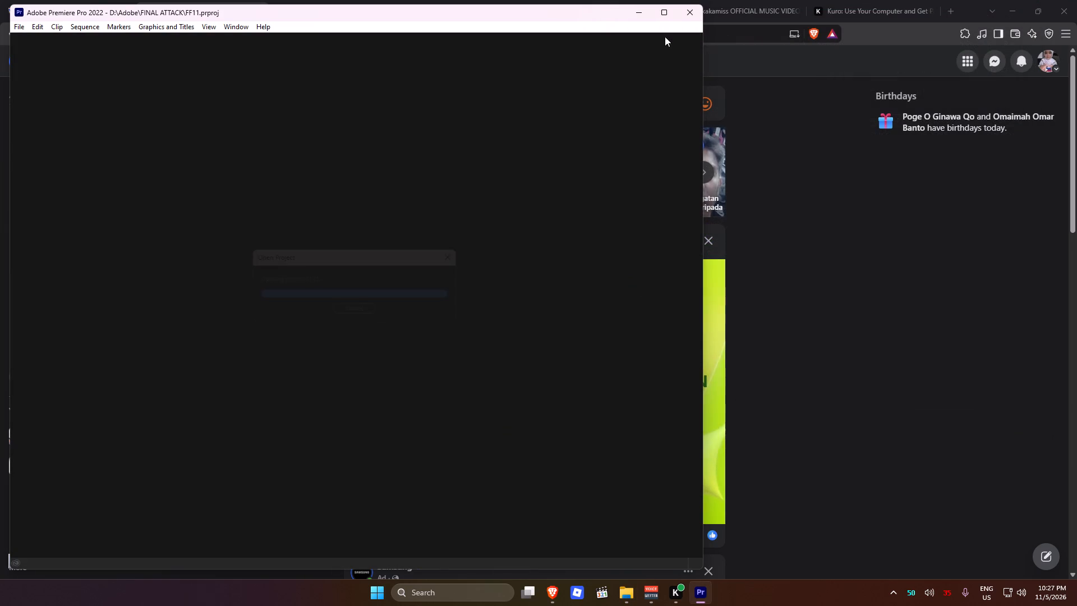
left_click(666, 11)
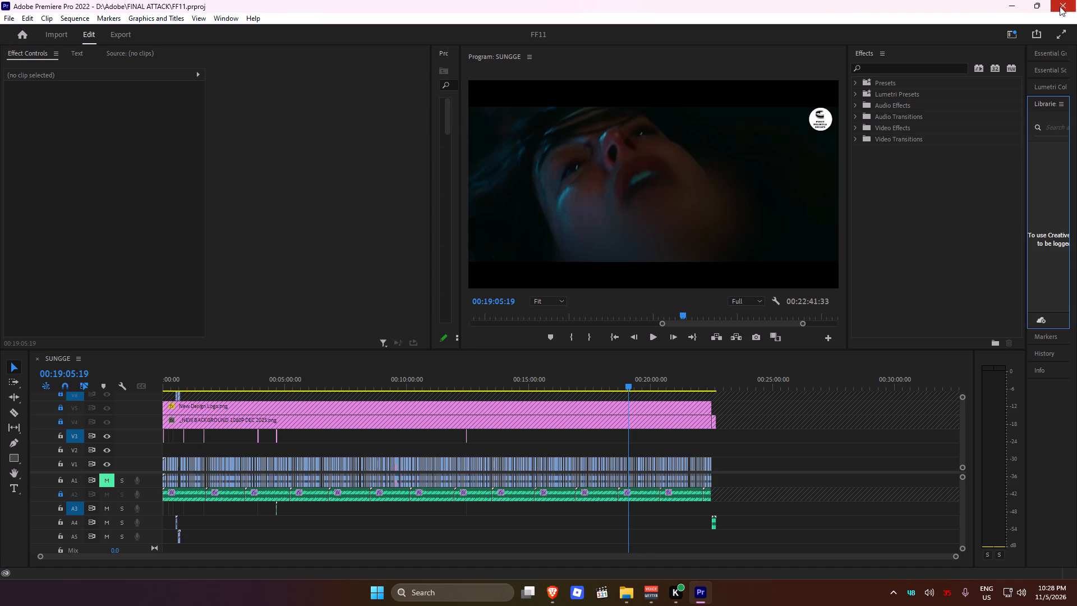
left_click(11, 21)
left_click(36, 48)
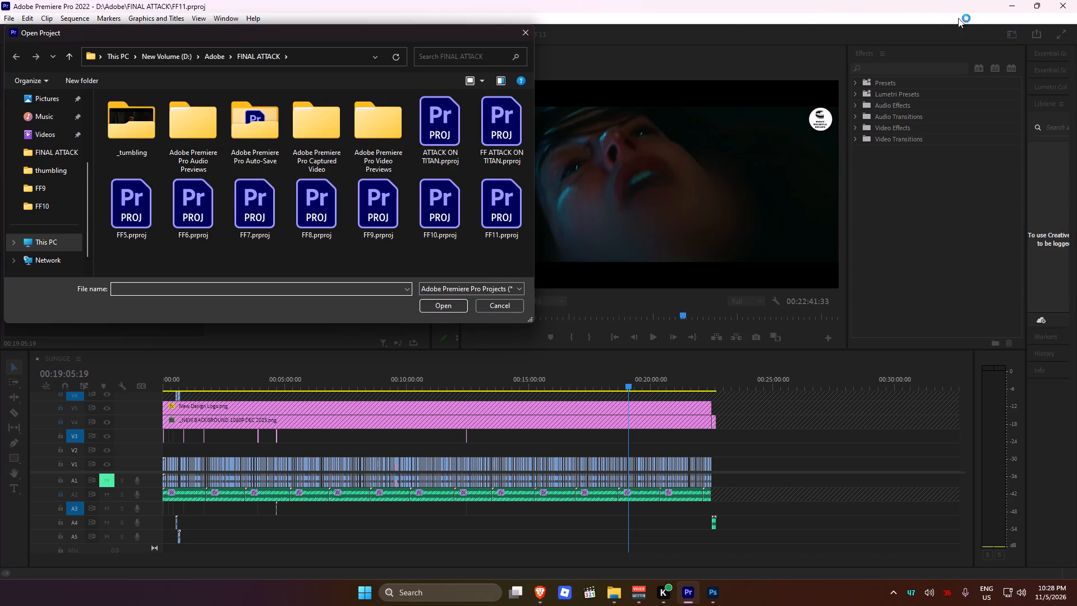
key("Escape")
Close Adobe Premiere Pro with the FF11 project while Photoshop is starting.
left_click(1061, 8)
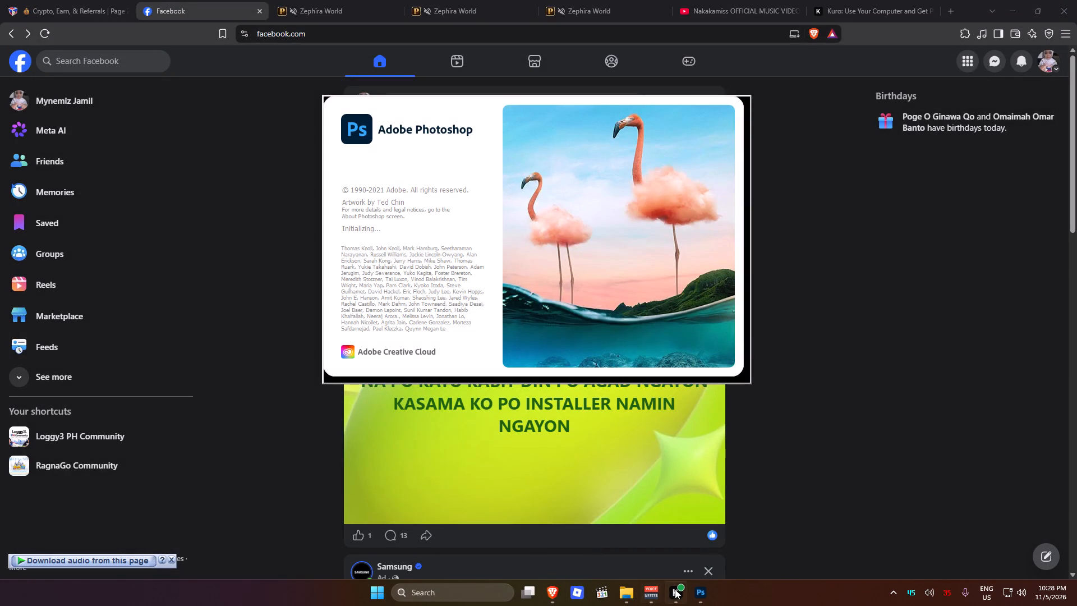
left_click(698, 595)
Switch to the Brave browser and open the Google Docs, Google Translate and PRONOUNCE FIX UPDATE bookmarks in separate new tabs.
left_click(62, 12)
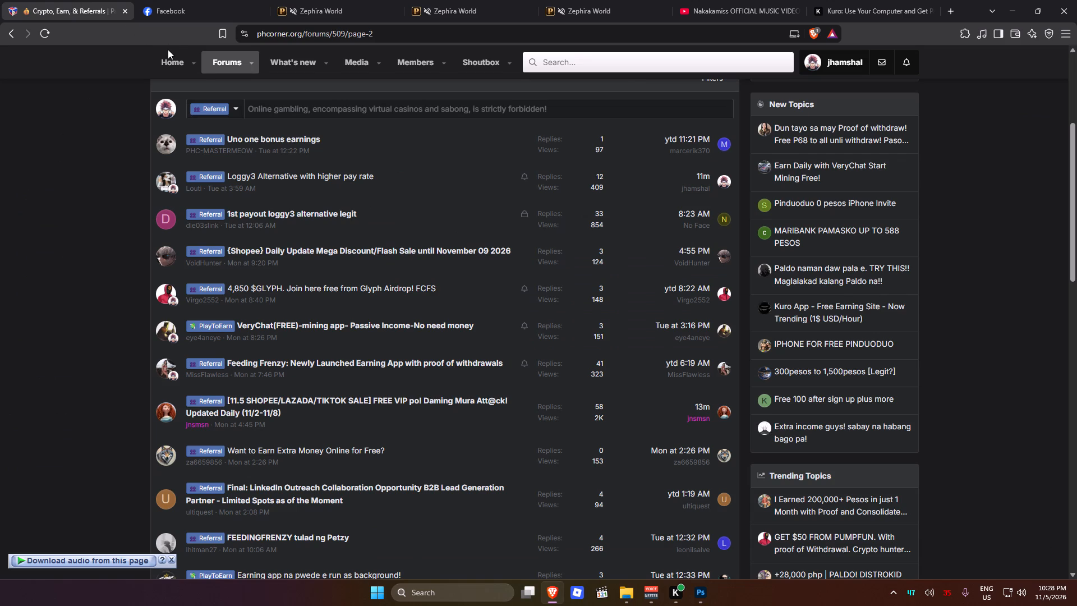
key("ctrl+t")
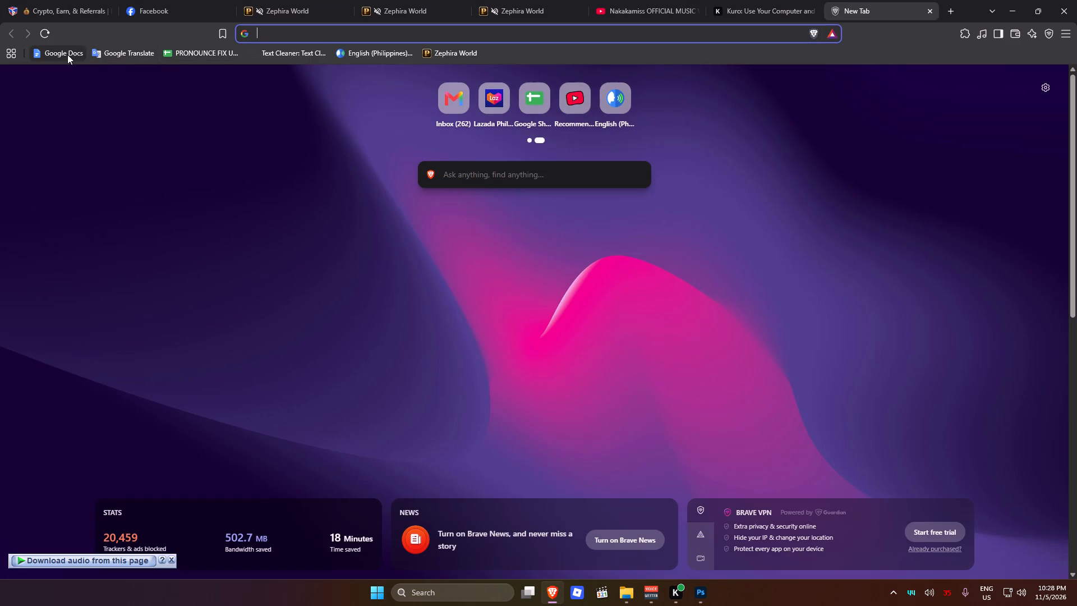
left_click(67, 54, "ctrl")
left_click(128, 49, "ctrl")
left_click(182, 49, "ctrl")
Reorder the browser tabs to begin with Google Docs, Google Translate and PRONOUNCE FIX UPDATE, closing the Crypto forum tab and the blank tab.
left_click_drag(641, 13, 329, 2)
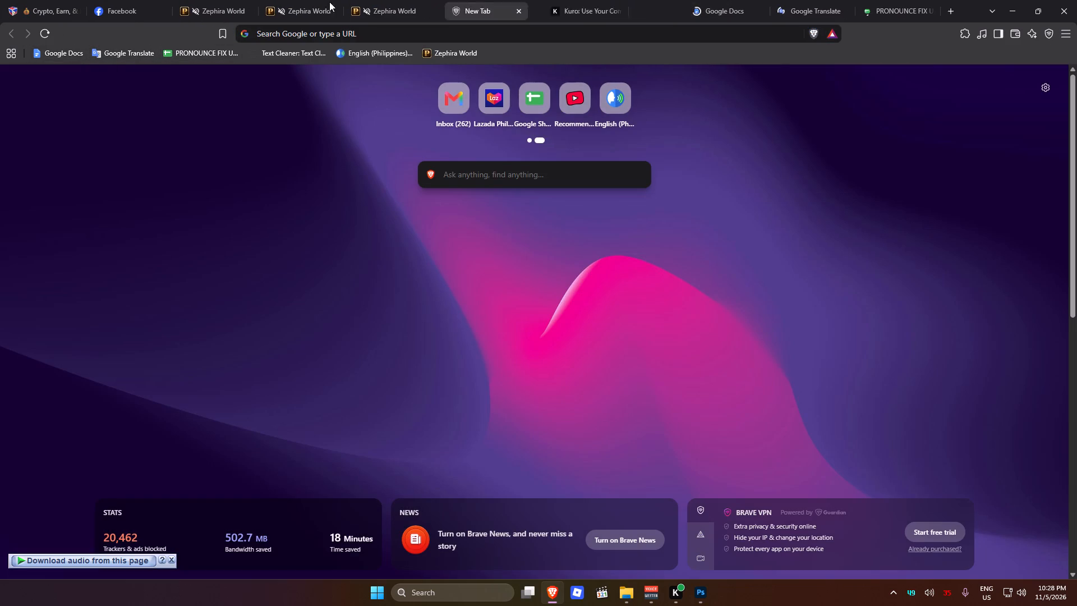
left_click_drag(329, 2, 67, 10)
left_click(162, 12)
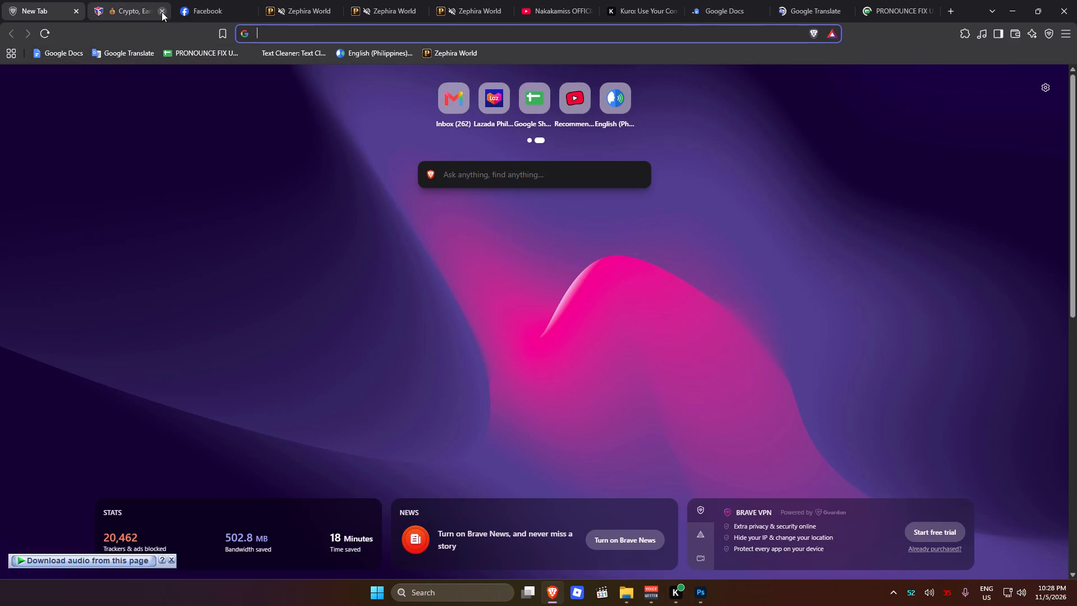
left_click_drag(632, 10, 90, 13)
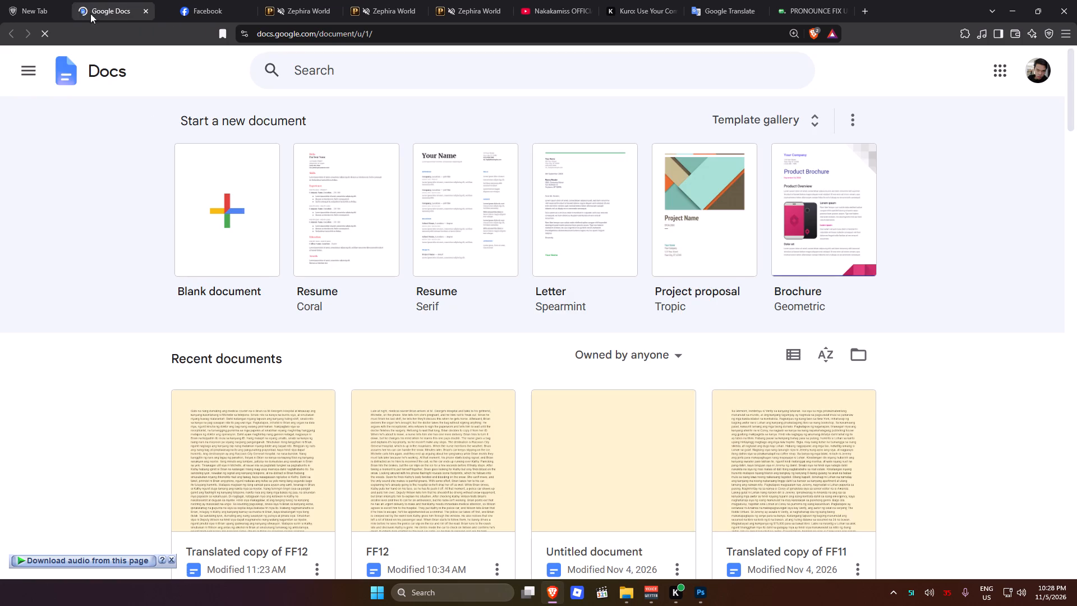
left_click_drag(90, 13, 54, 24)
left_click_drag(709, 8, 145, 21)
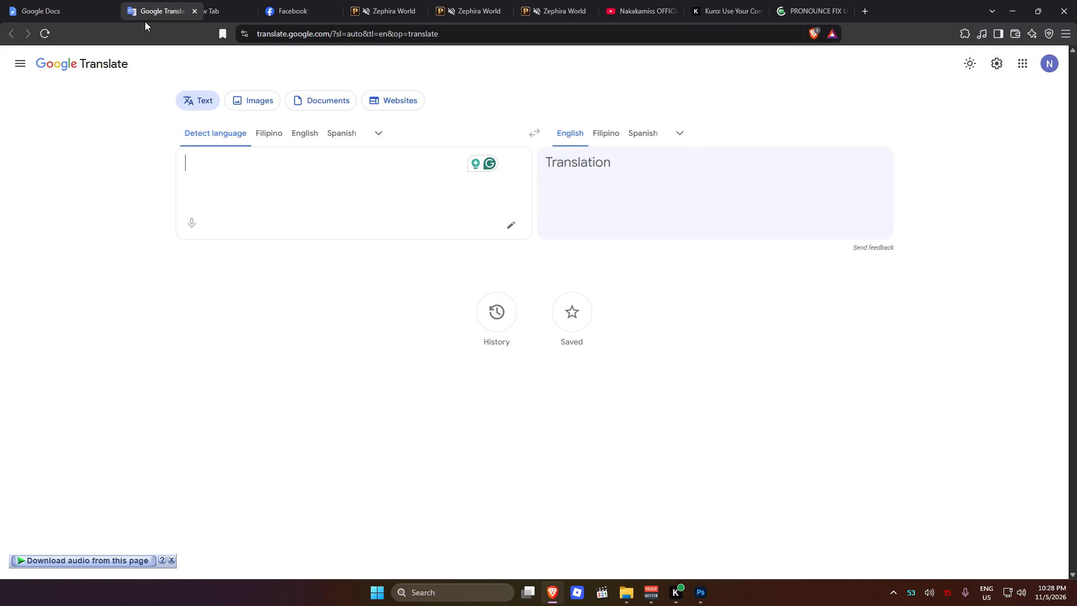
left_click_drag(802, 7, 199, 1)
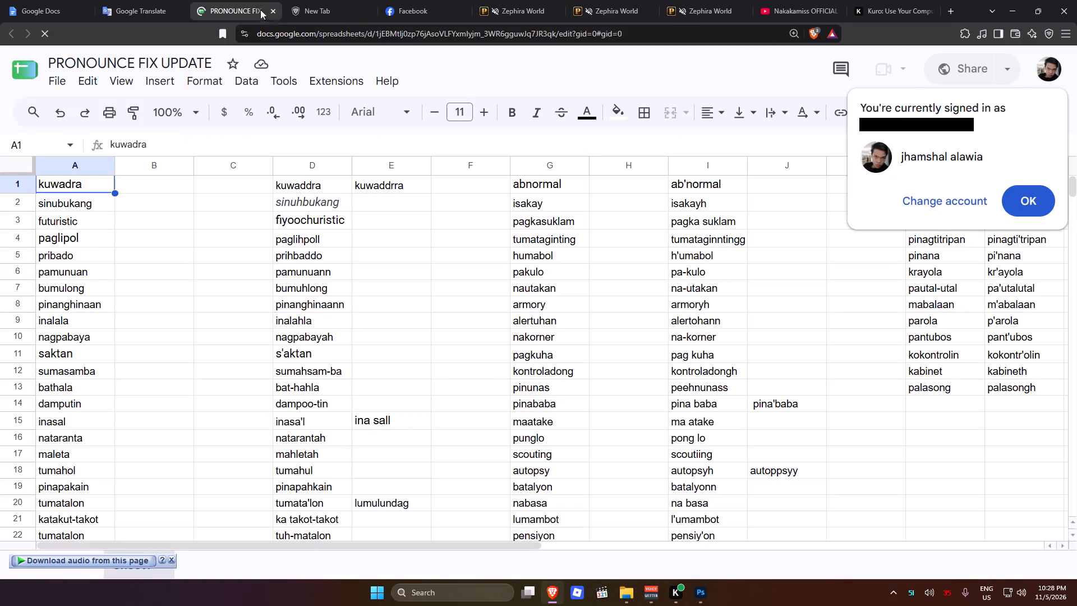
left_click(371, 12)
Switch from the Photoshop window back to the PRONOUNCE FIX UPDATE spreadsheet in the Brave browser.
left_click(1034, 212)
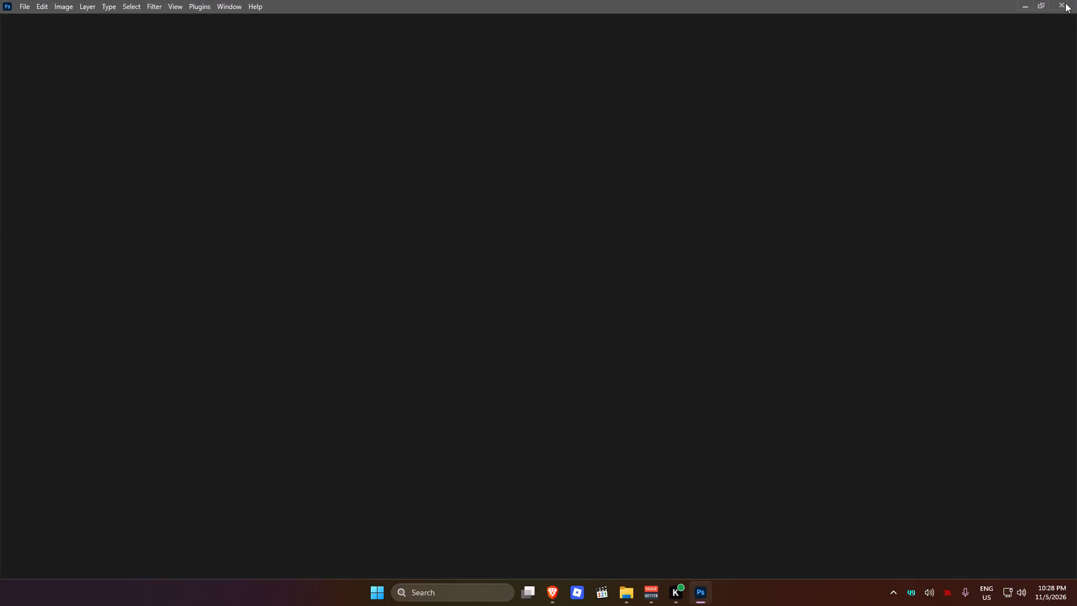
key("alt+Tab")
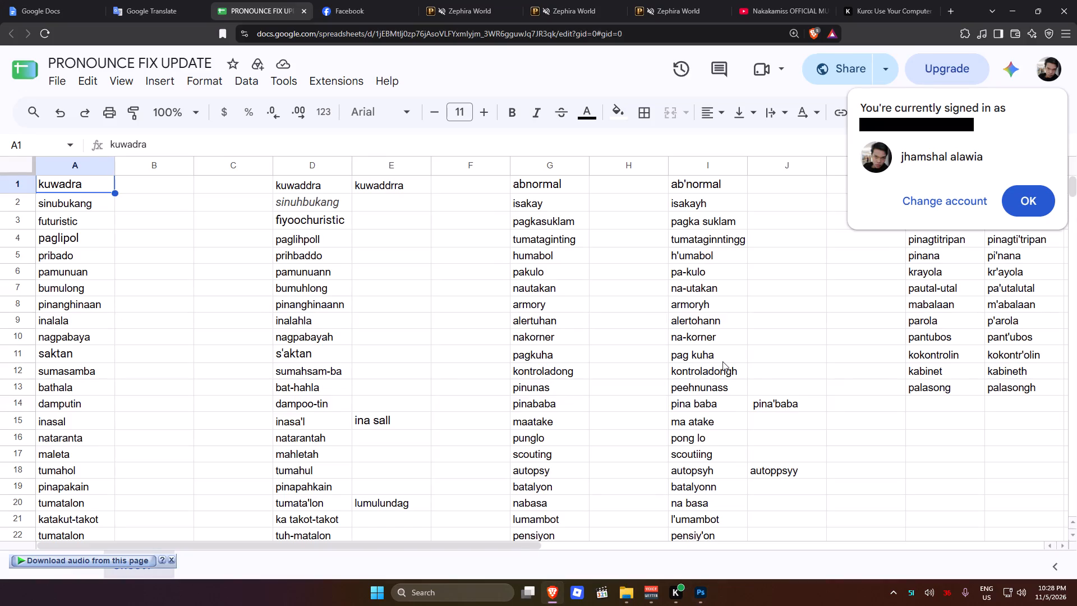
Dismiss the signed-in account notice on the PRONOUNCE FIX UPDATE spreadsheet in Brave.
left_click(1035, 190)
left_click(444, 318)
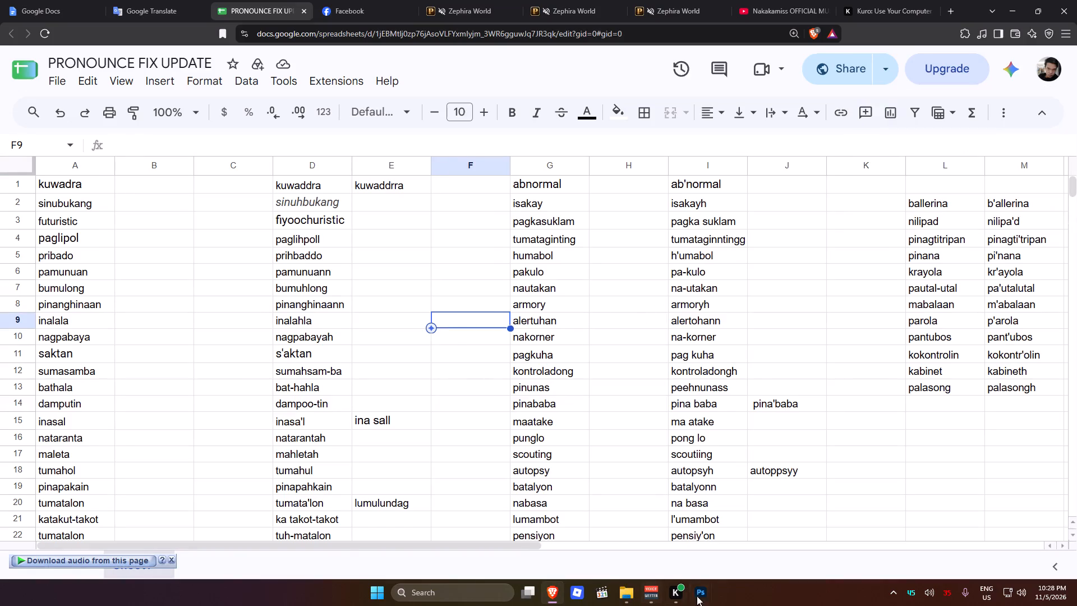
Switch to Photoshop 2021, close it and return to the browser.
left_click(709, 599)
left_click(1071, 2)
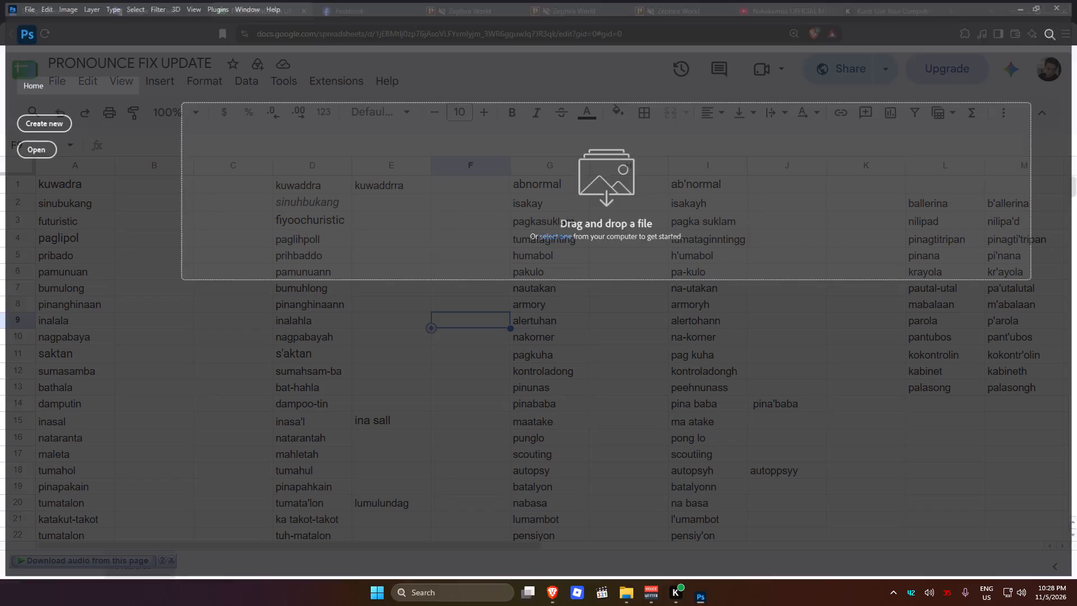
left_click(399, 287)
Open the recent Google Docs document "Translated copy of FF12" and go to its third page.
key("ctrl+1")
scroll(296, 382, "down", 3)
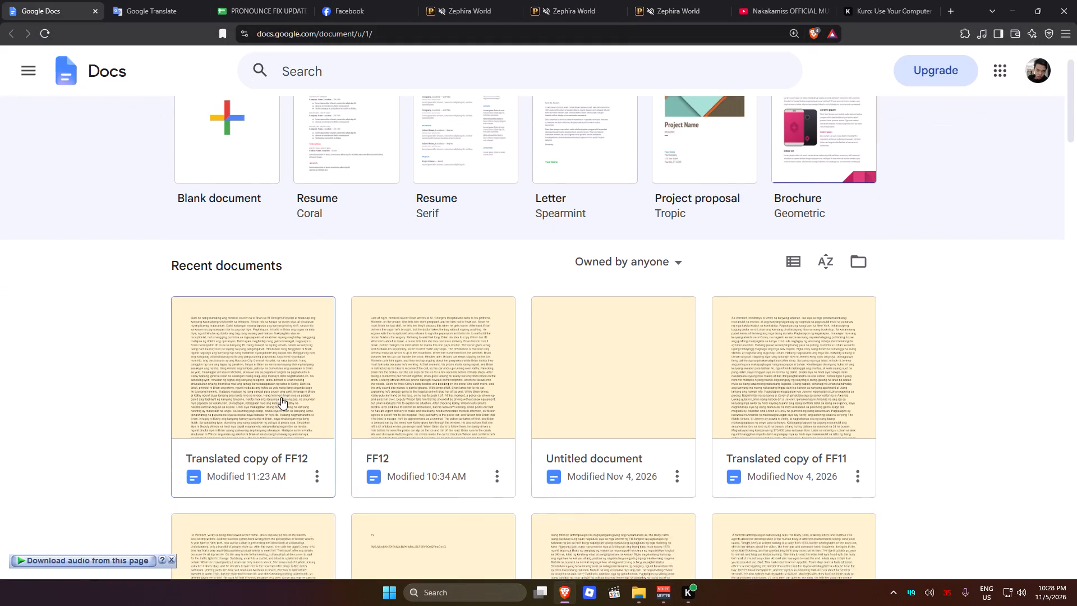
left_click(243, 338)
scroll(324, 323, "down", 4)
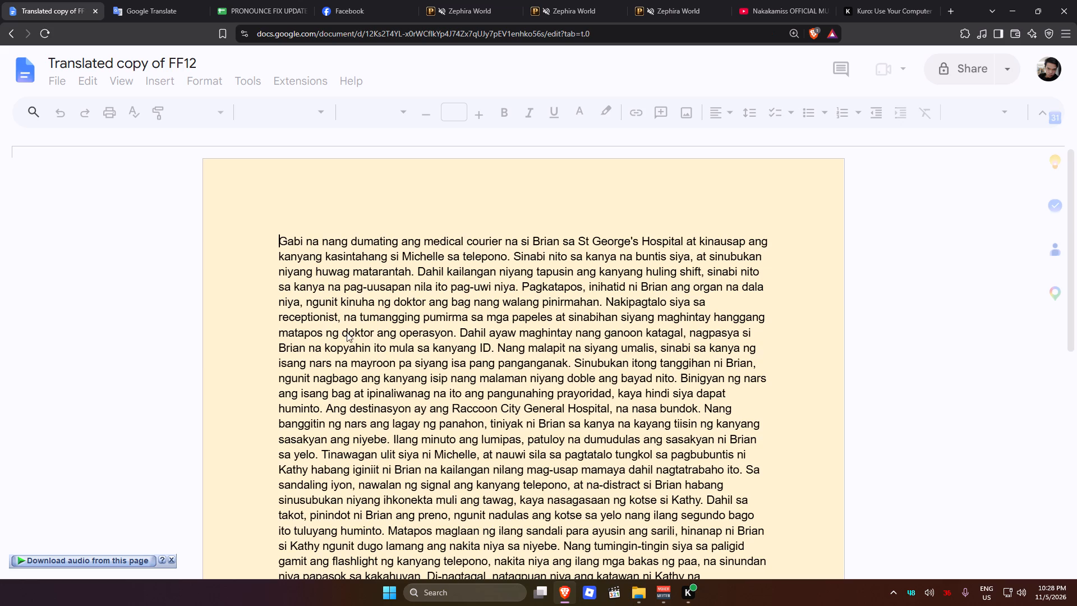
scroll(356, 332, "down", 16)
scroll(557, 374, "down", 9)
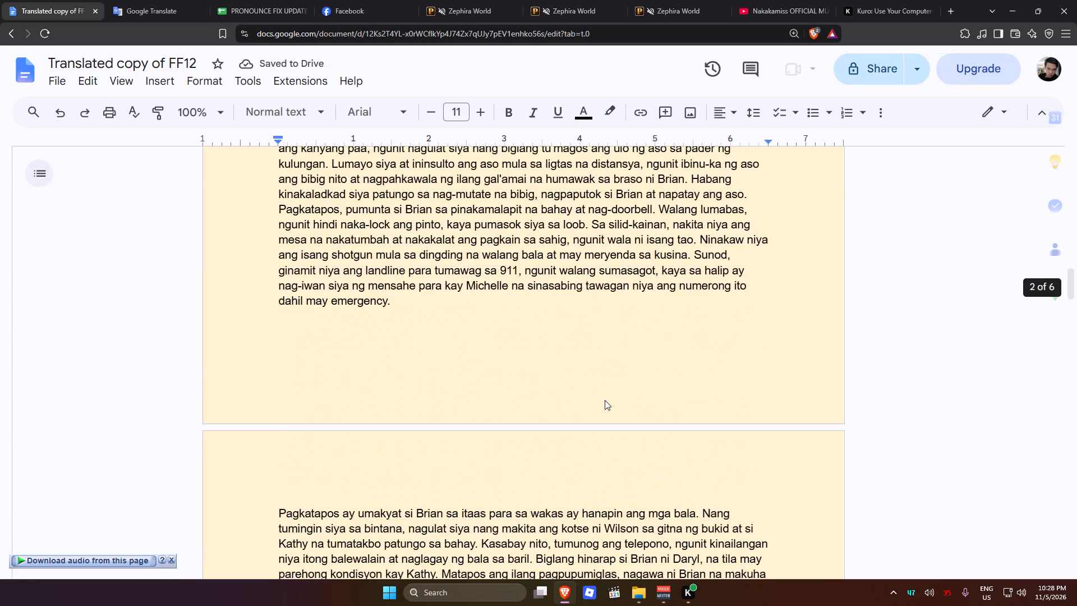
scroll(606, 394, "down", 7)
Open FF12.mp3 in MPC-HC, place the player beside the document text and play it from about 11:40.
right_click(615, 587)
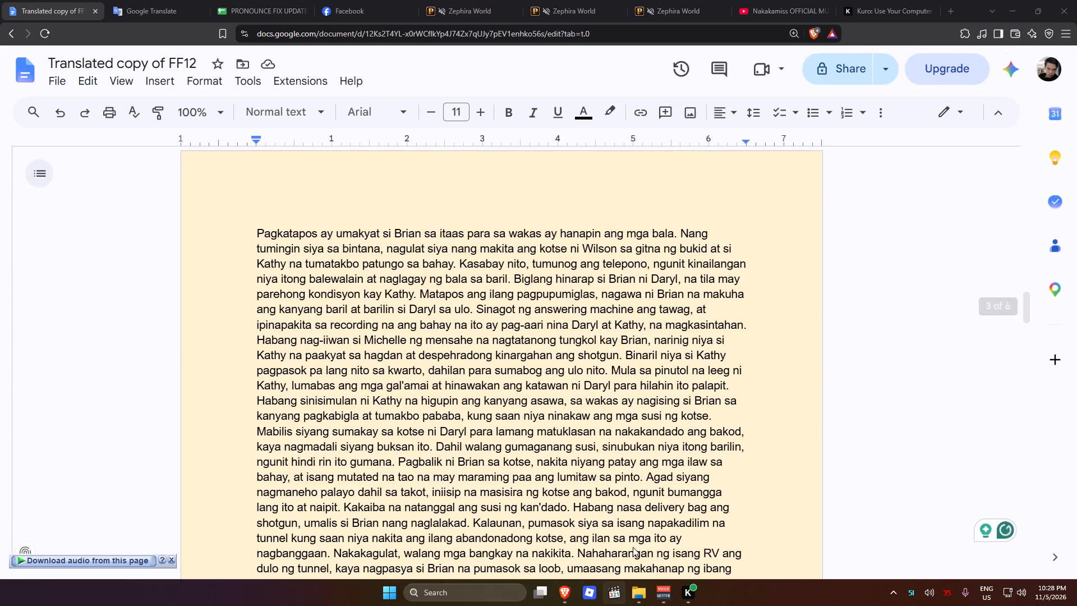
left_click(564, 306)
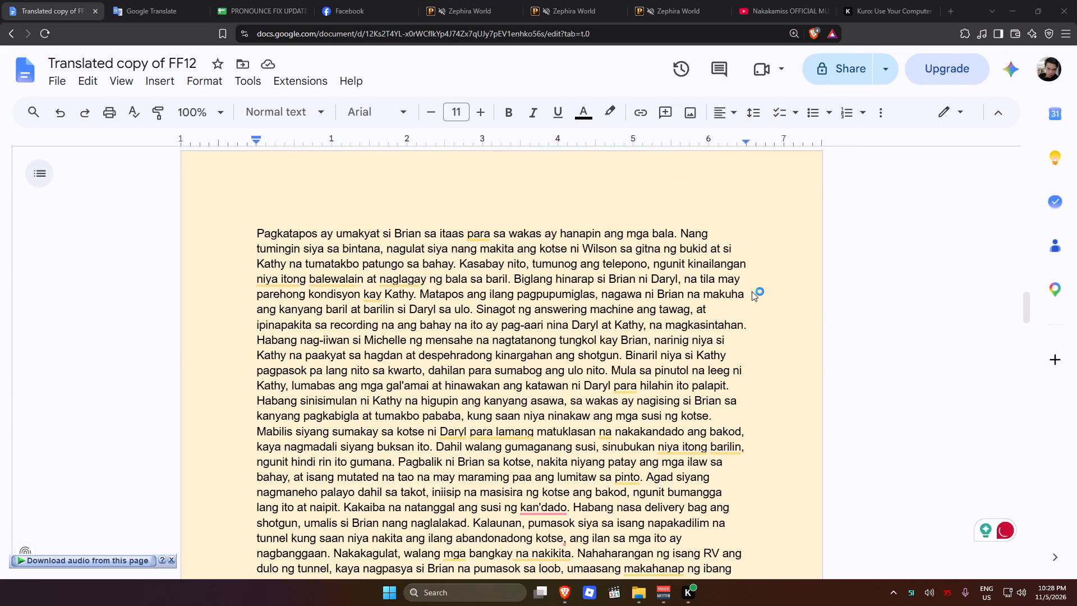
left_click_drag(513, 191, 904, 149)
key("space")
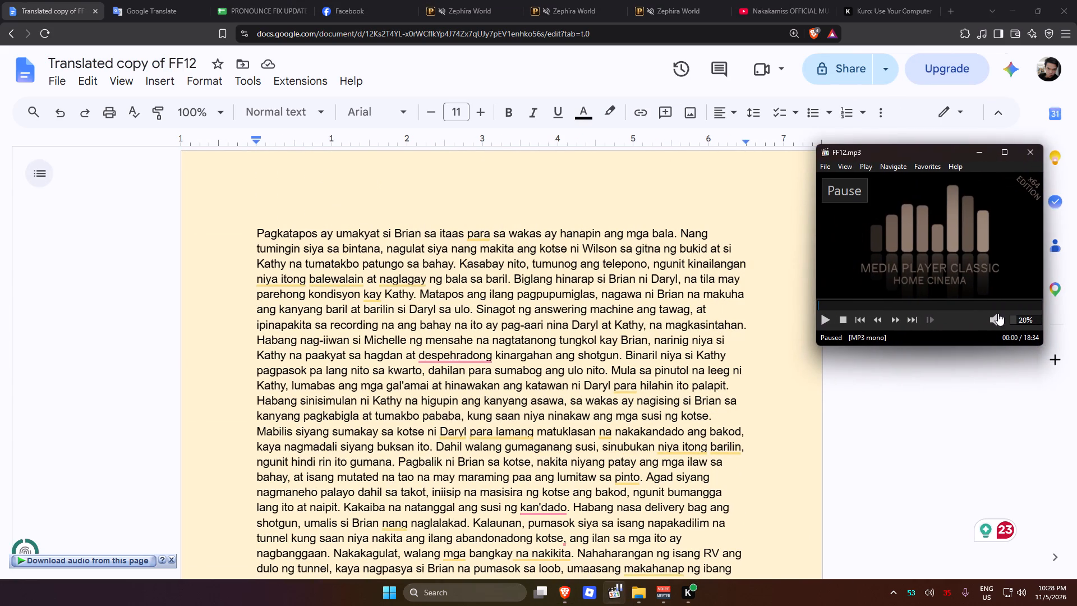
left_click(961, 304)
key("space")
Move the FF12.mp3 playback back to about 10:05 and look for the matching passage in the document.
scroll(731, 361, "down", 7)
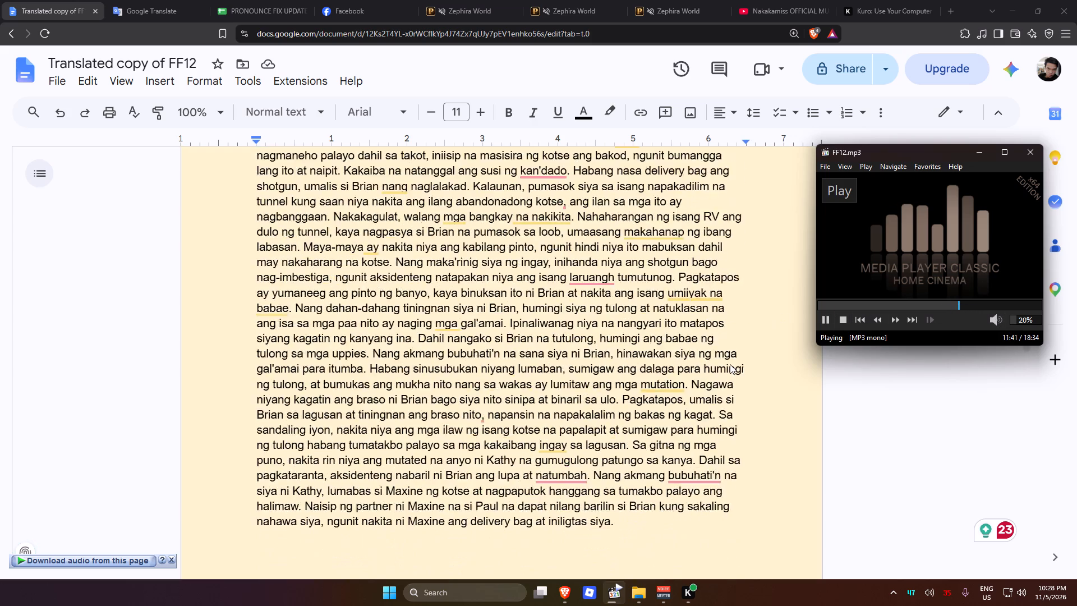
scroll(730, 364, "down", 20)
scroll(730, 364, "down", 5)
scroll(723, 370, "up", 7)
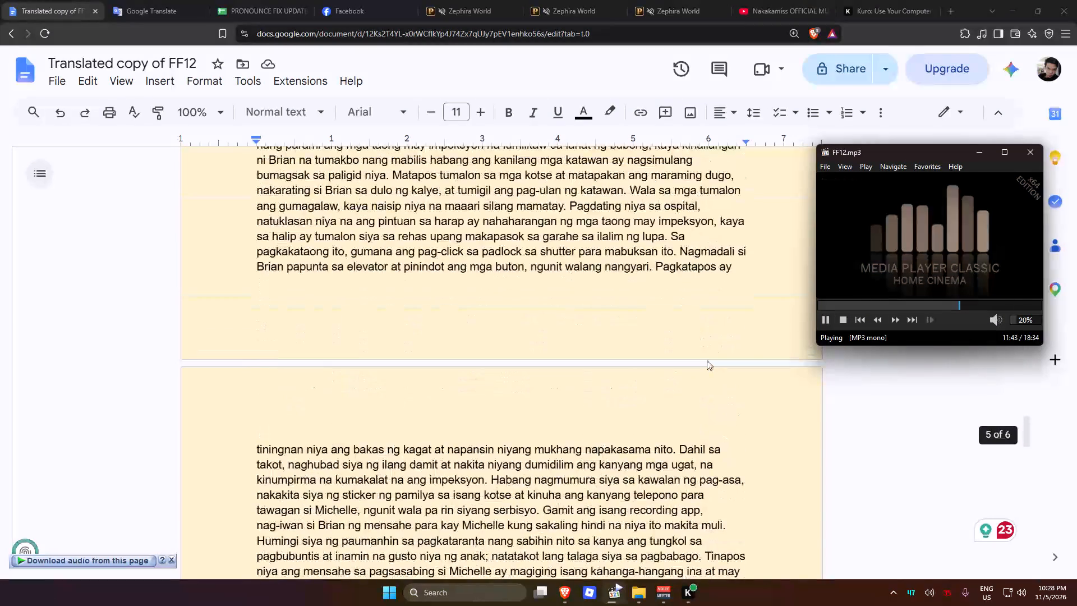
scroll(707, 360, "up", 5)
left_click(940, 302)
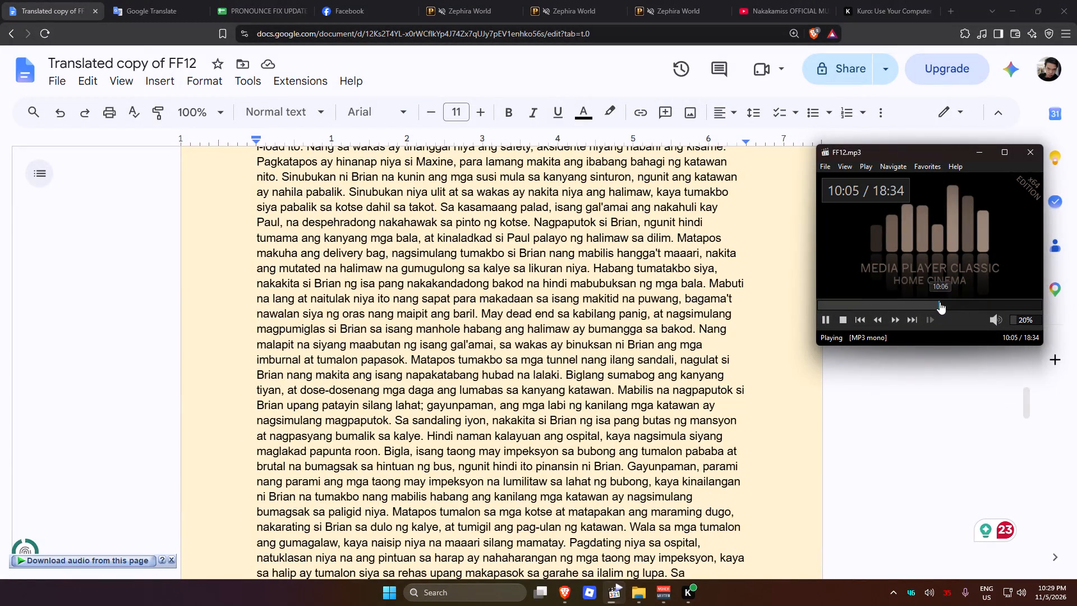
scroll(613, 363, "down", 3)
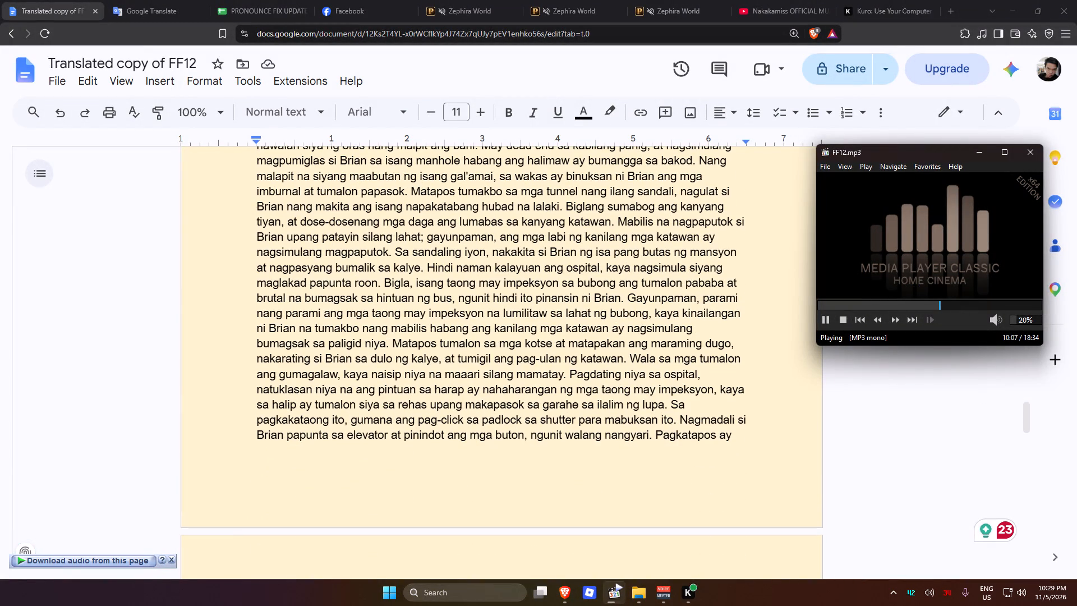
scroll(489, 286, "up", 1)
Search the document for the narrated phrase "nawala siya".
left_click(528, 302)
key("ctrl+f")
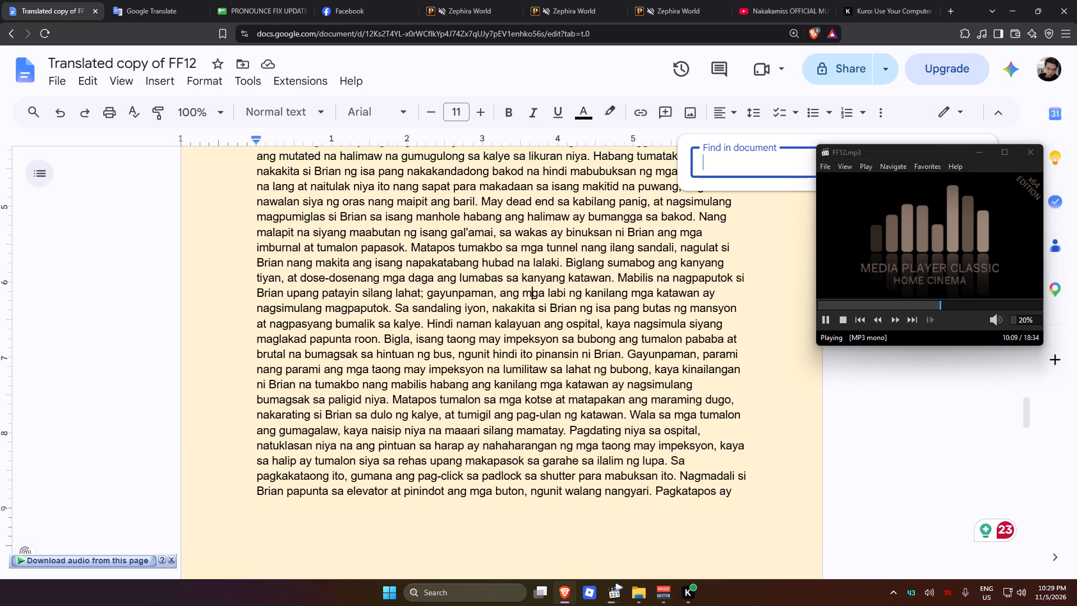
type("nawala siya")
key("space")
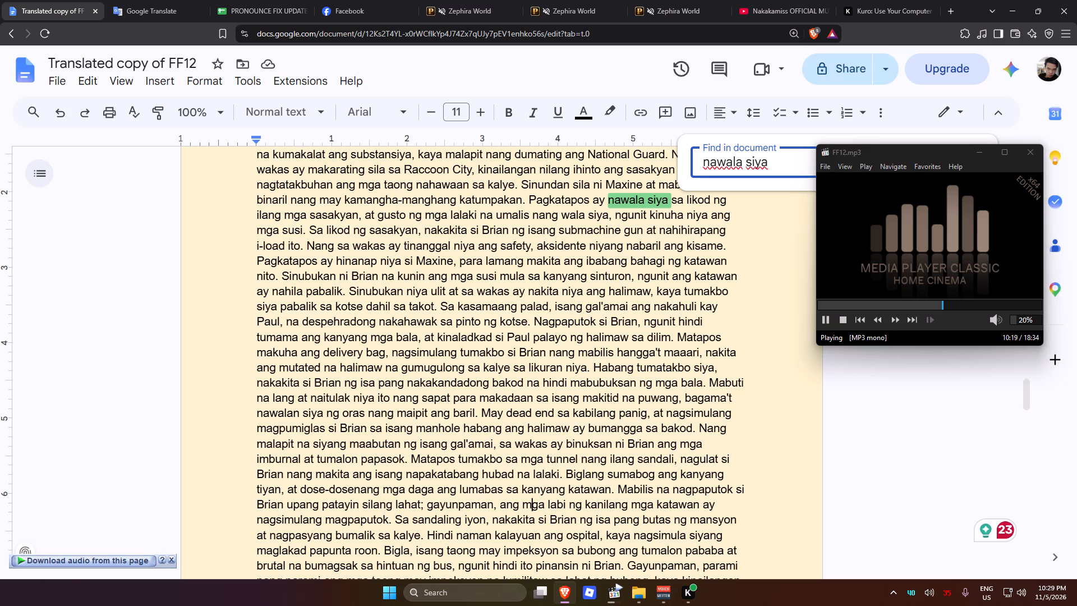
With the narration paused, replace "i-load" with "paganahin" in the submachine gun sentence, and resume playback.
left_click_drag(251, 247, 259, 247)
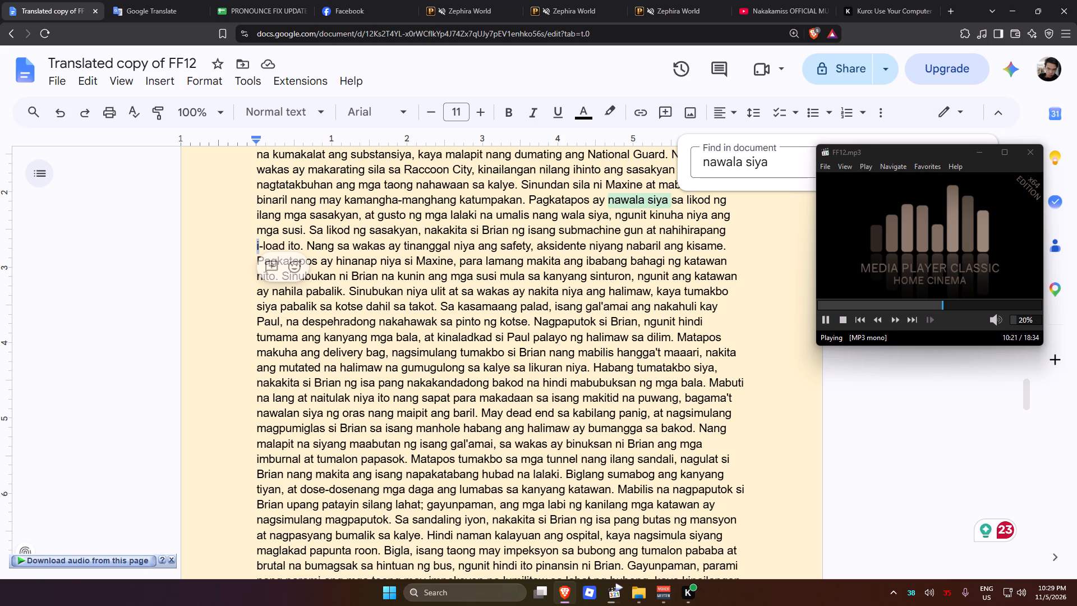
left_click(891, 225)
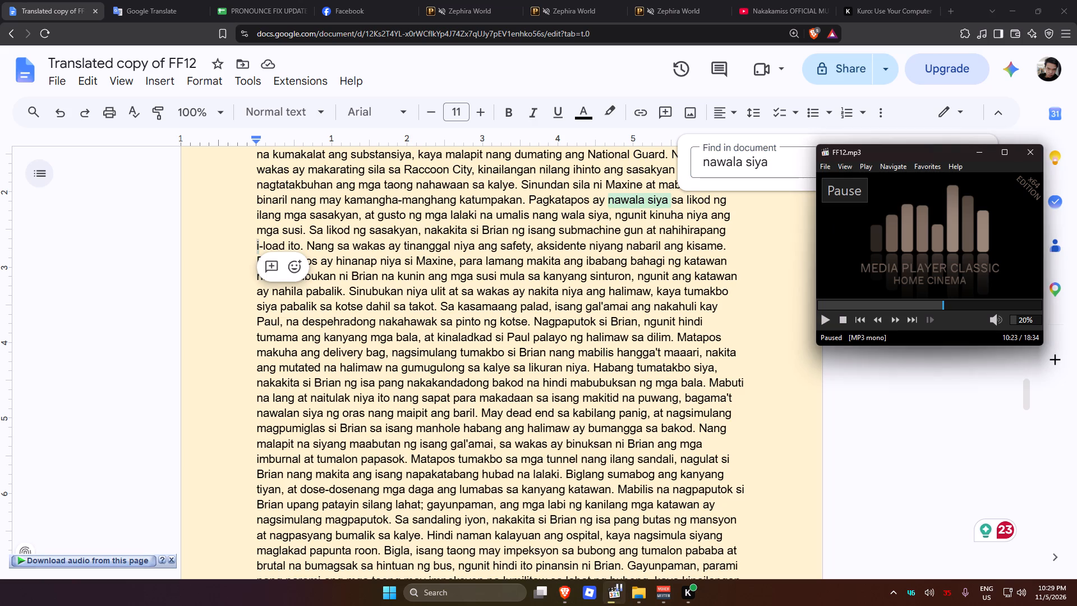
left_click(236, 245)
left_click_drag(243, 244, 279, 244)
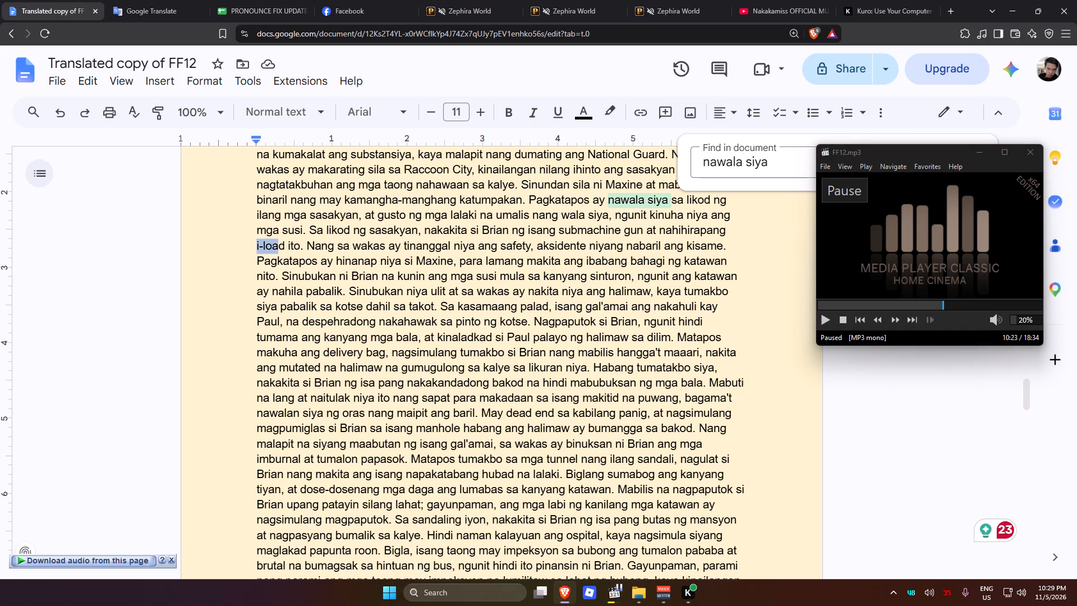
left_click_drag(279, 244, 283, 244)
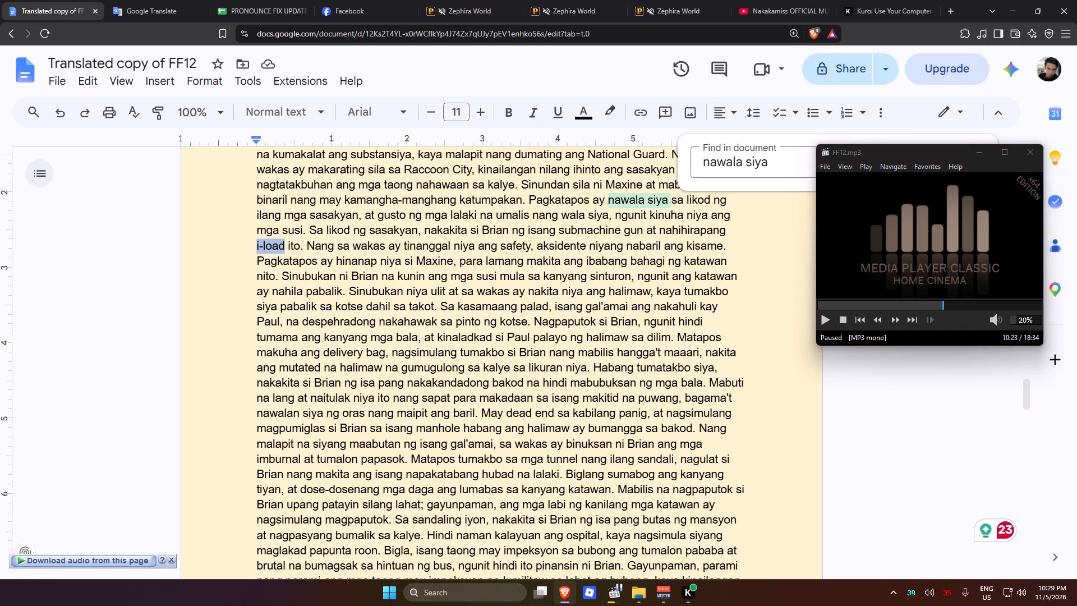
left_click_drag(283, 244, 286, 245)
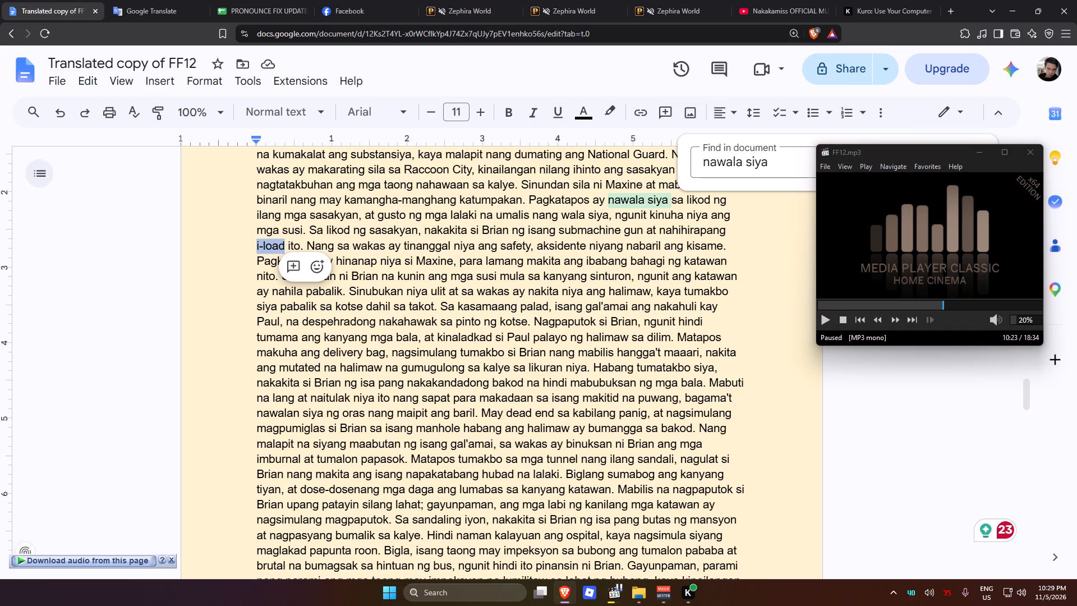
type("paganhin")
key("BackSpace")
key("BackSpace")
key("BackSpace")
key("BackSpace")
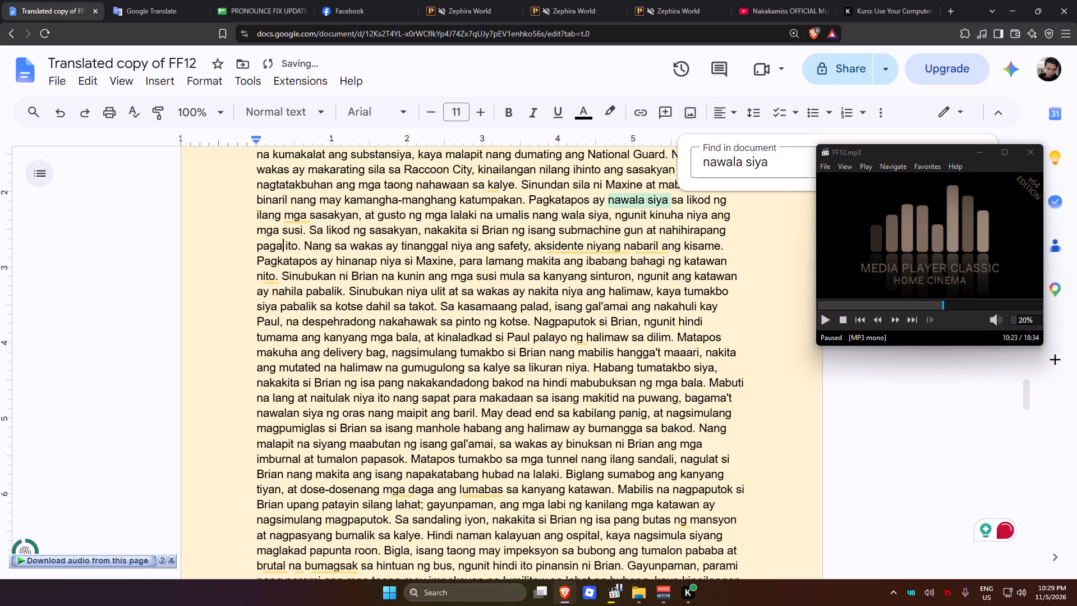
key("a")
key("BackSpace")
type("nahin")
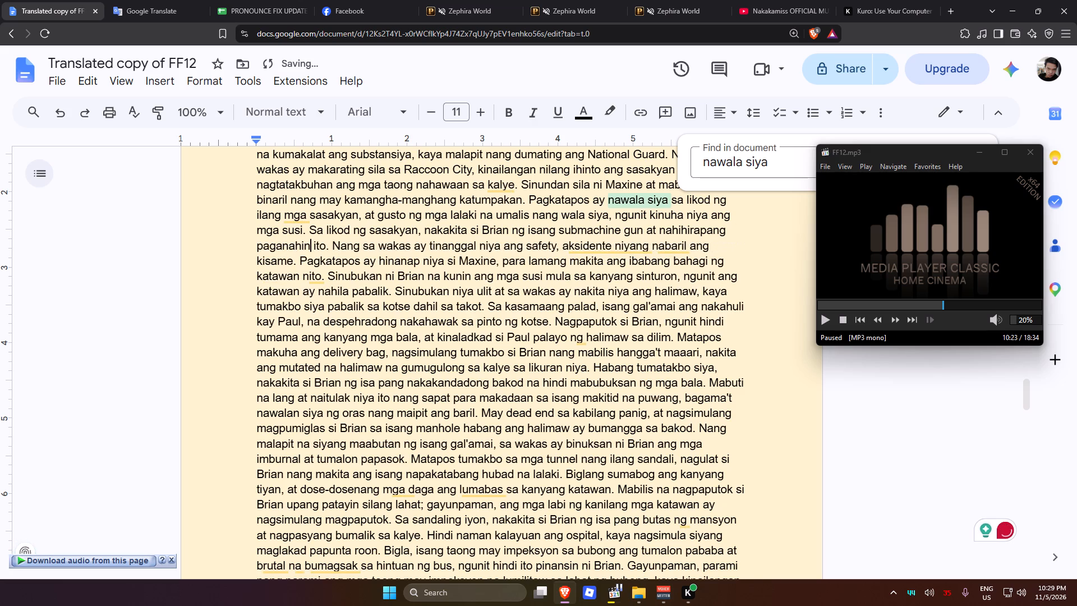
left_click(897, 232)
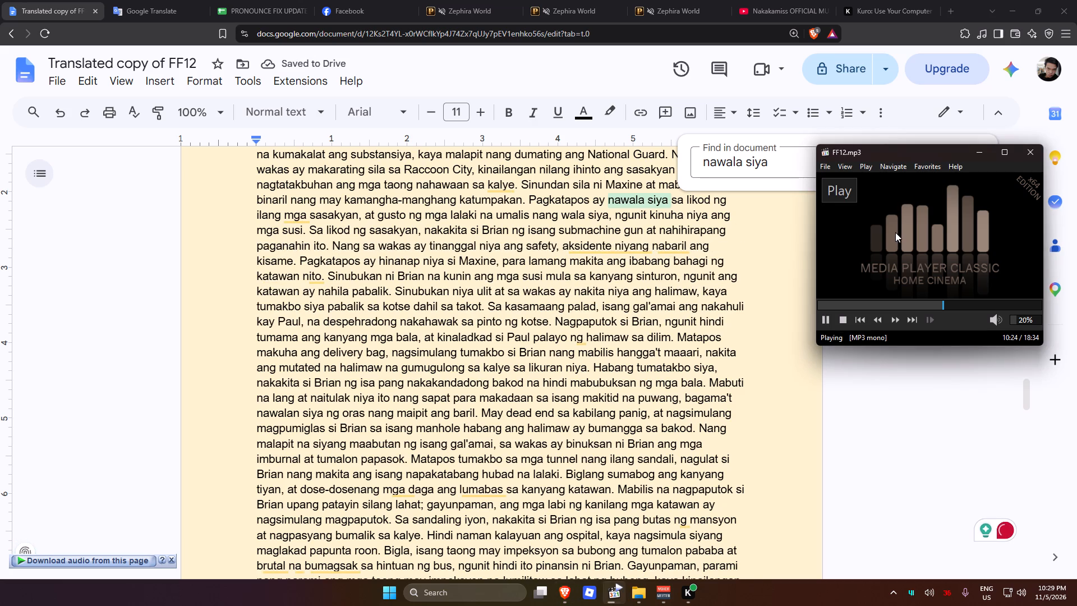
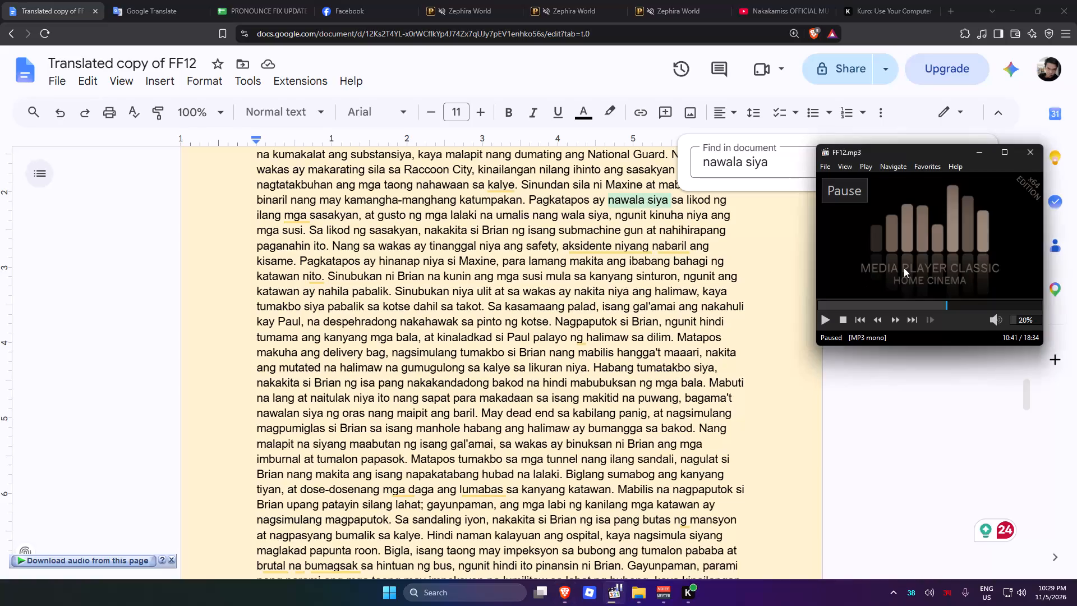
Resume the FF12.mp3 narration and follow along in the document, placing the cursor in "despehradong" in the sentence about Paul.
left_click(890, 267)
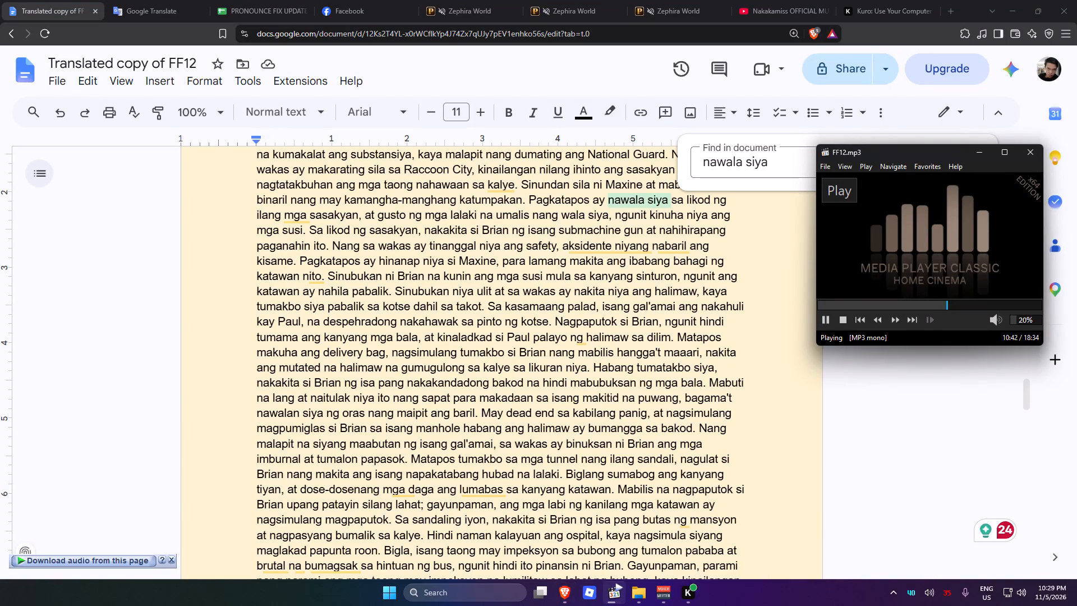
left_click(361, 324)
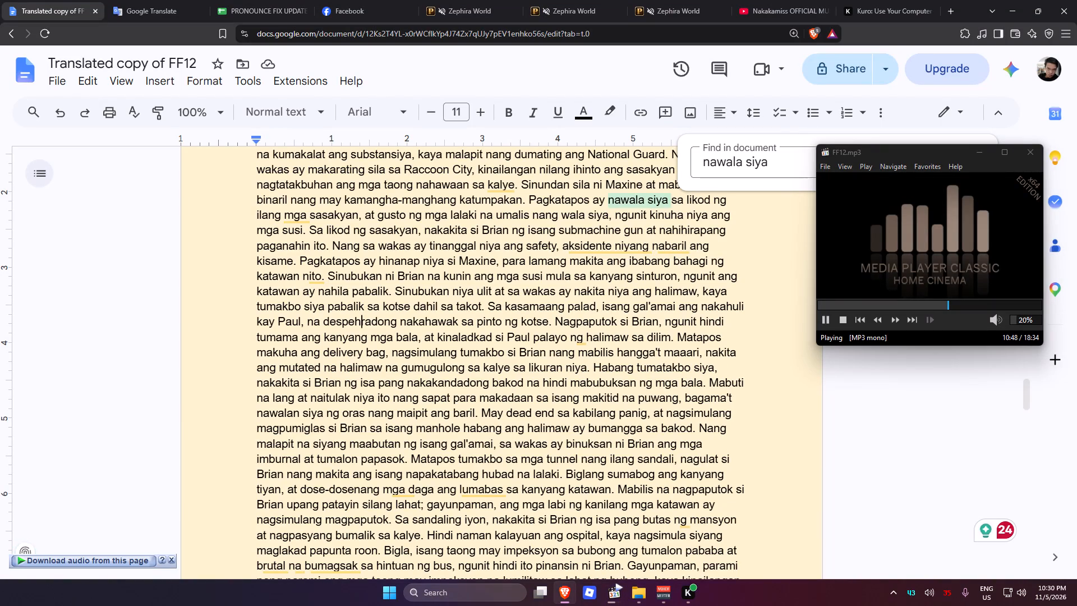
Close the Kuro browser tab.
left_click(931, 14)
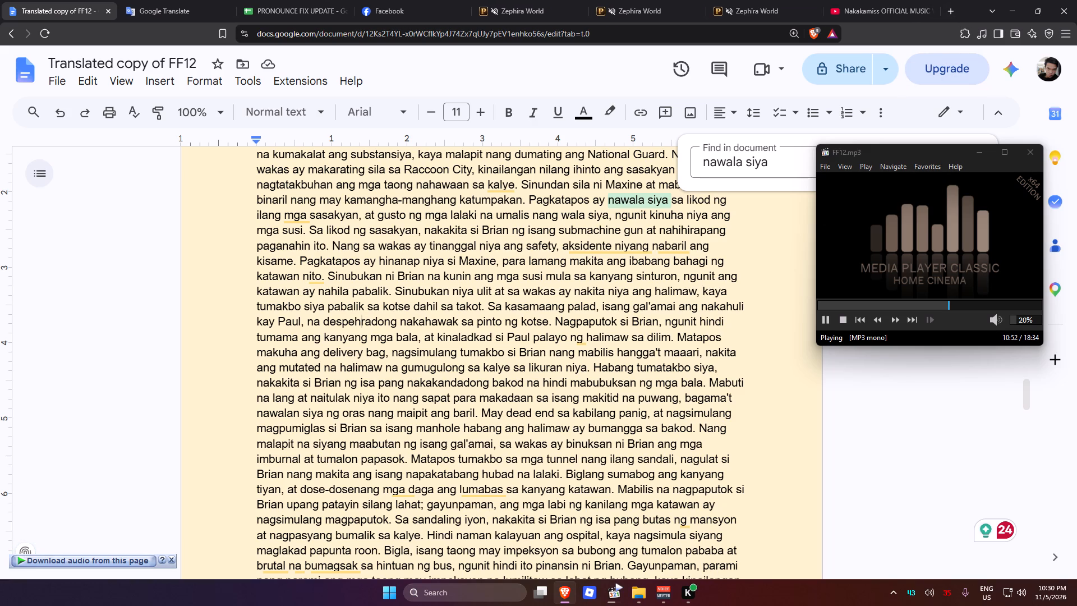
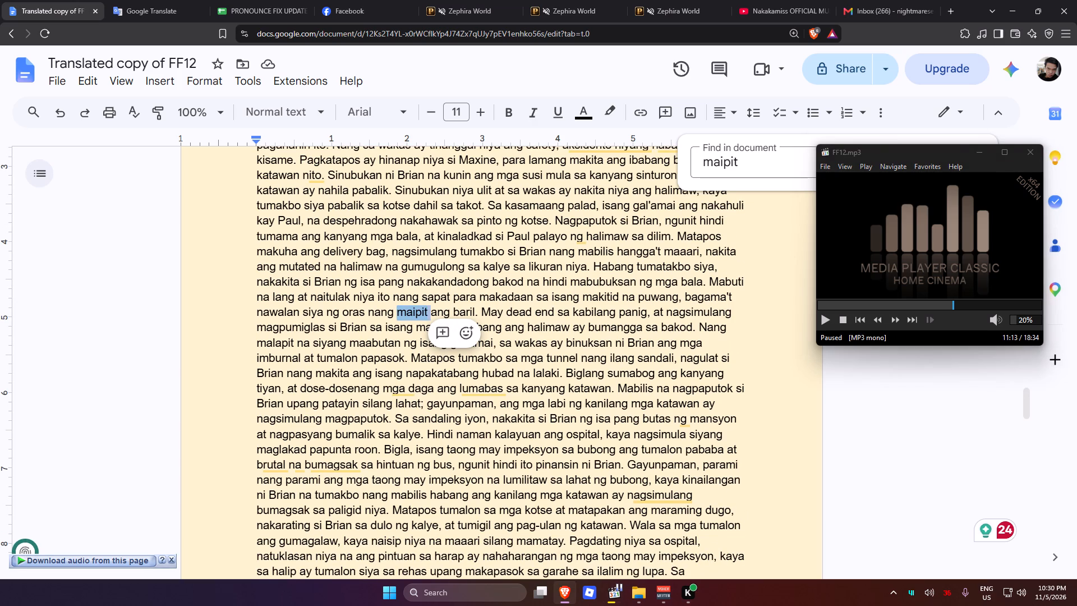
double_click(422, 314)
key("shift+Left")
key("ctrl+c")
key("ctrl+c")
key("ctrl+2")
key("ctrl+3")
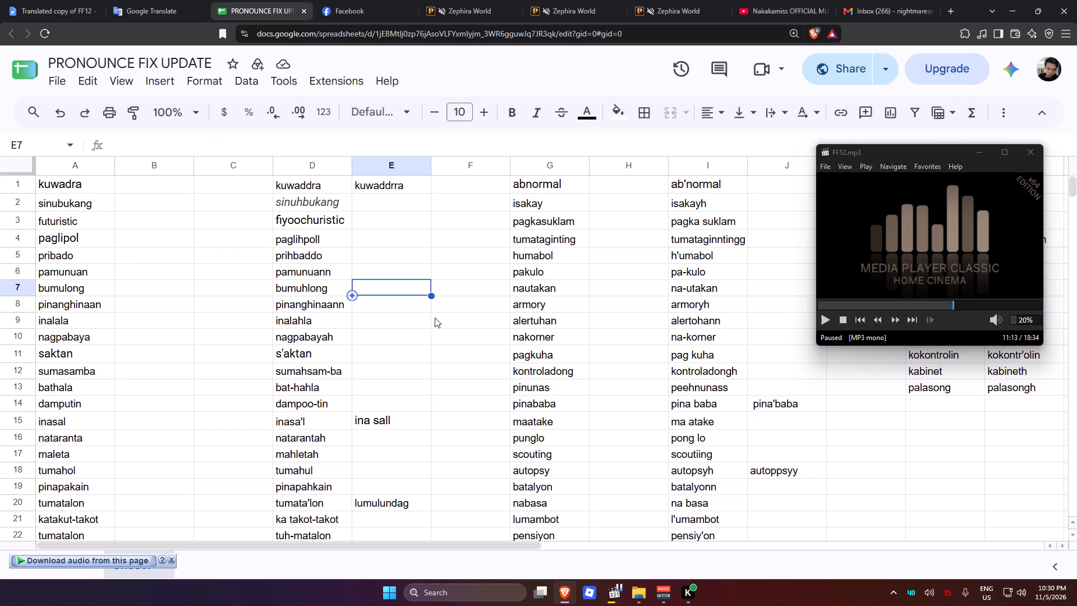
key("ctrl+f")
key("ctrl+v")
double_click(290, 532)
key("ctrl+a")
key("ctrl+c")
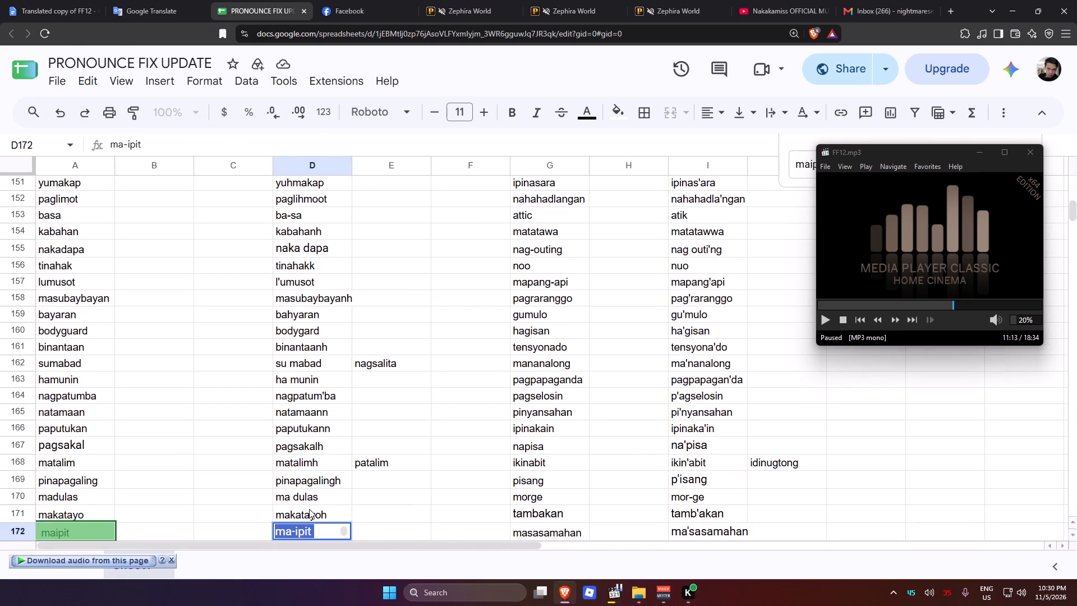
Back in the document, replace "maipit" with "ma-ipit" before "ang baril" and resume the FF12.mp3 narration.
key("ctrl+1")
double_click(416, 311)
key("ctrl+v")
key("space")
left_click(861, 234)
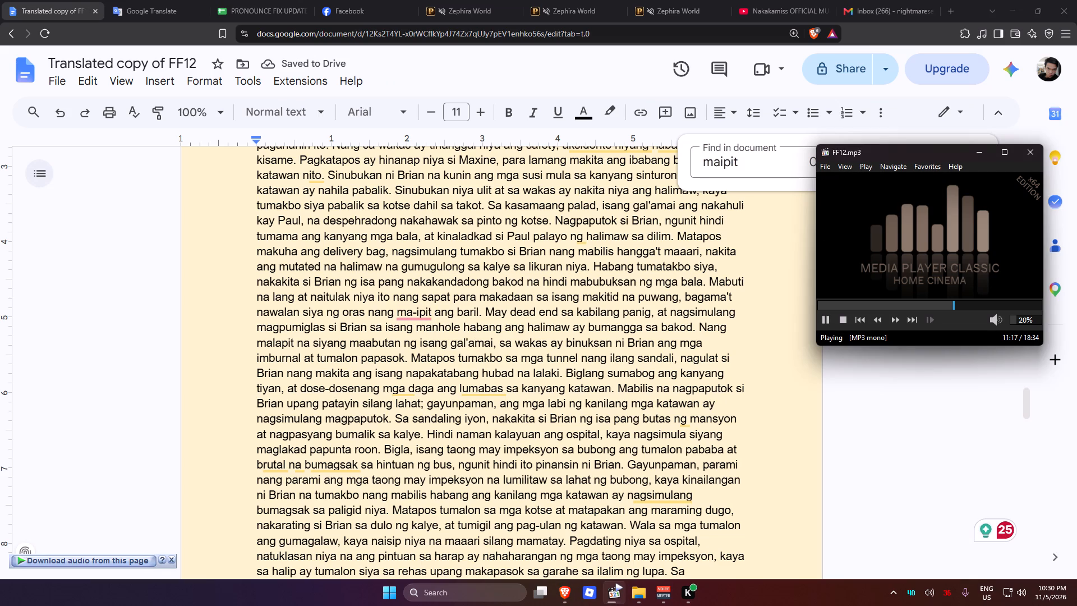
With the narration paused, replace "maabutan" in the script with the respelling "maabutann" copied from the PRONOUNCE FIX UPDATE sheet, and resume playback.
left_click(891, 264)
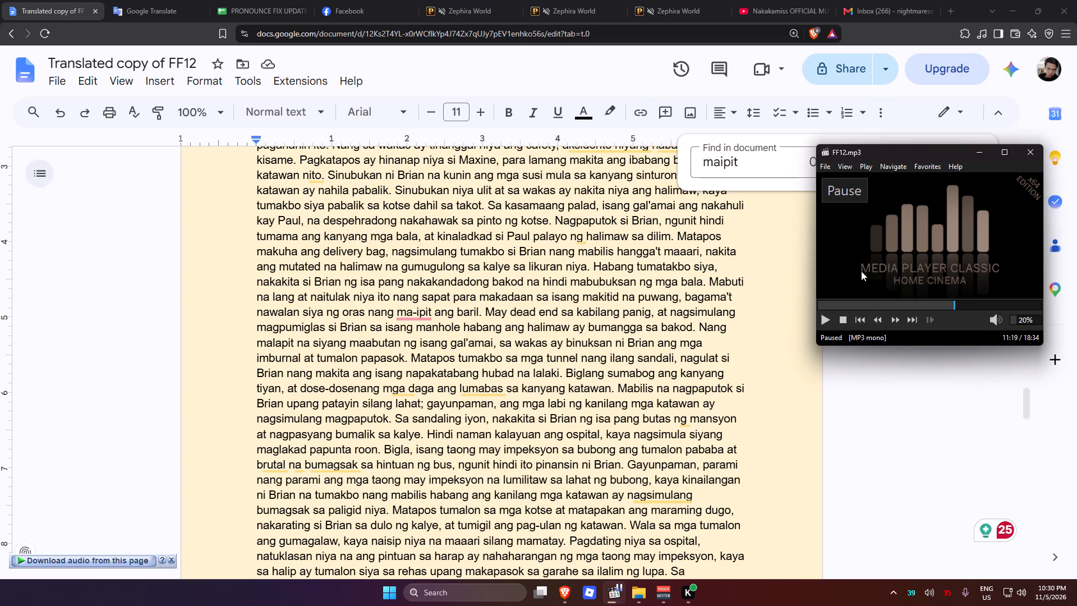
double_click(367, 343)
key("shift+Left")
key("ctrl+c")
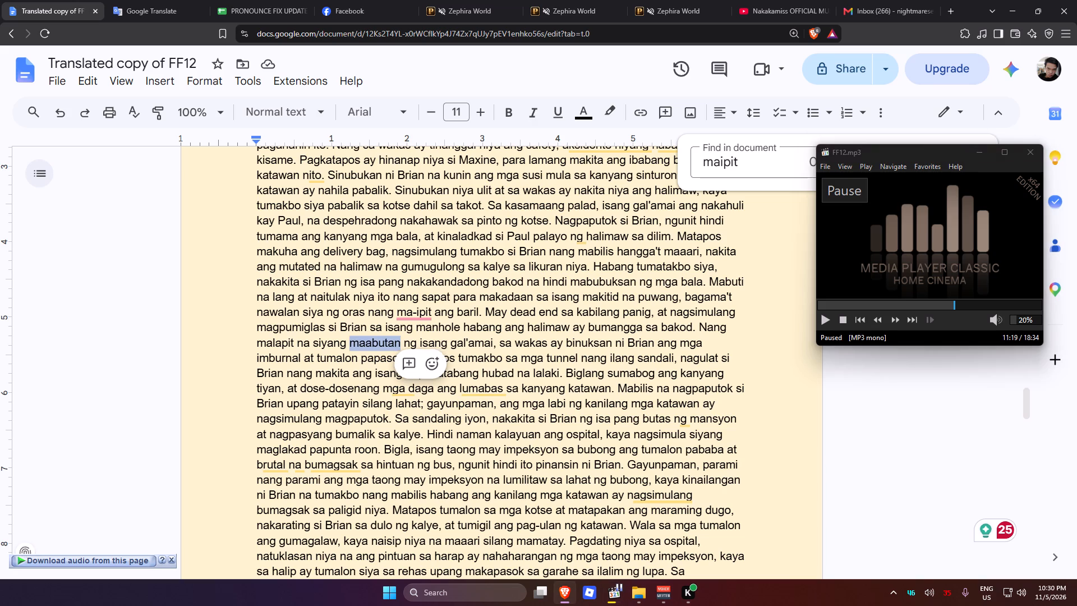
key("ctrl+c")
key("ctrl+2")
key("ctrl+3")
key("ctrl+f")
key("ctrl+v")
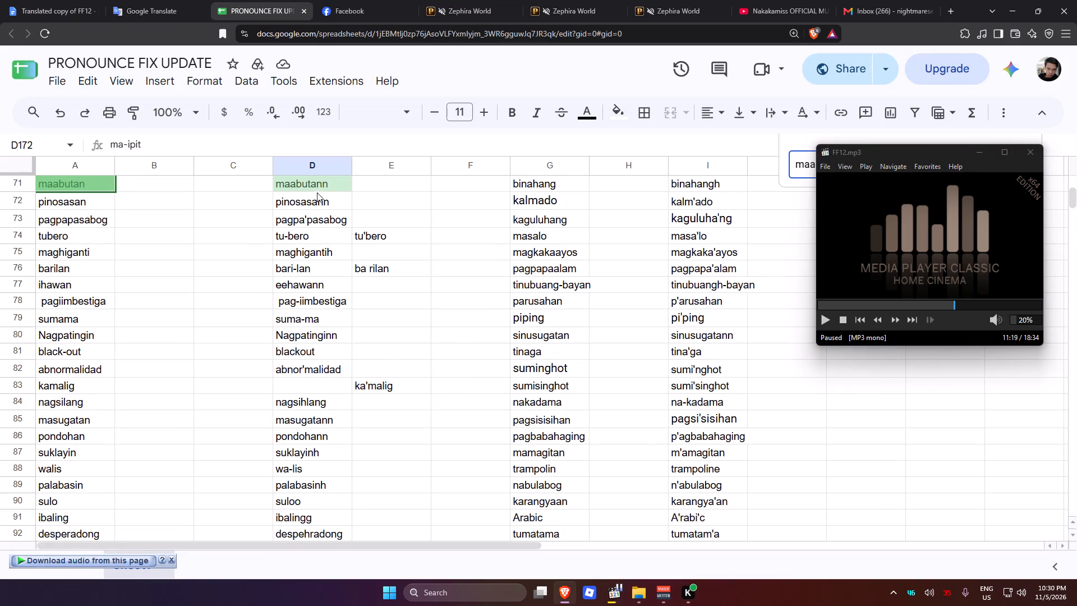
double_click(319, 181)
key("ctrl+a")
key("ctrl+c")
key("ctrl+1")
double_click(379, 341)
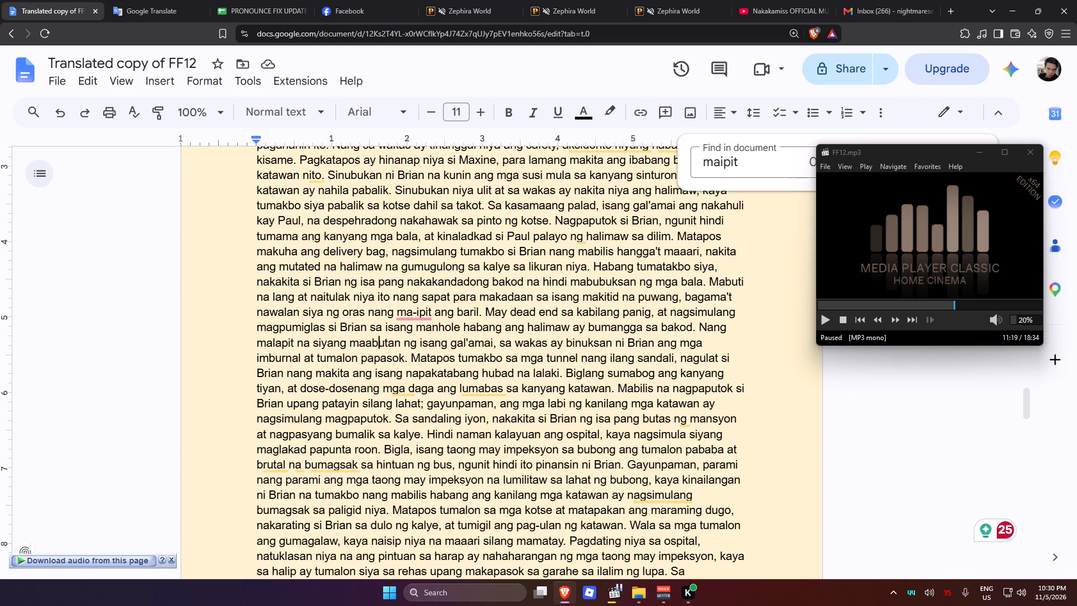
key("ctrl+v")
key("space")
left_click(843, 253)
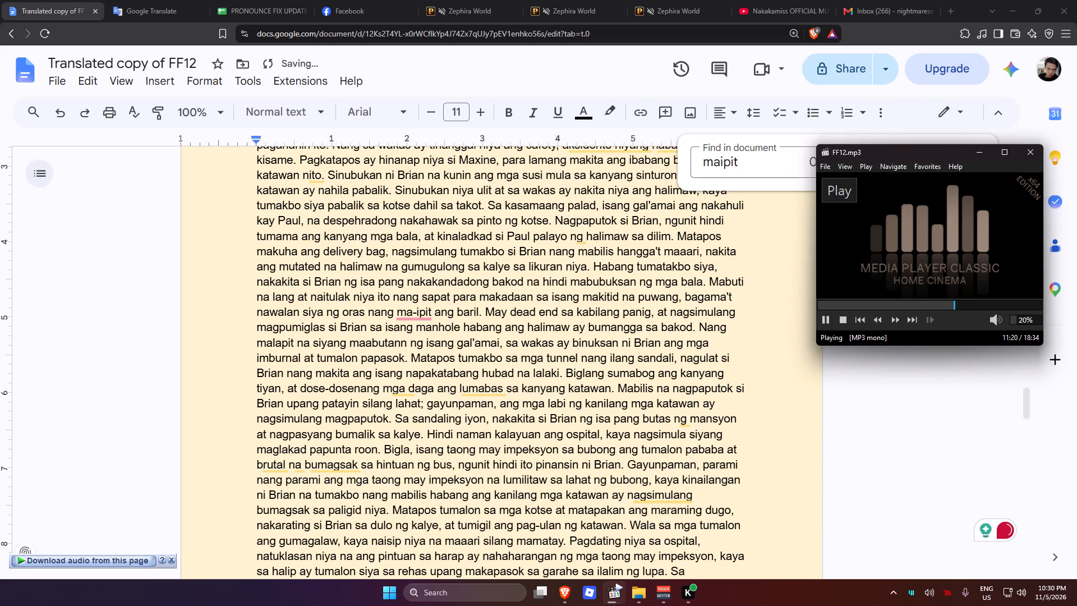
Look up "papasok" in the PRONOUNCE FIX UPDATE sheet and replace it after "tumalon" in the script with the respelling "pa pasok".
double_click(385, 362)
key("ctrl+c")
key("ctrl+2")
key("ctrl+3")
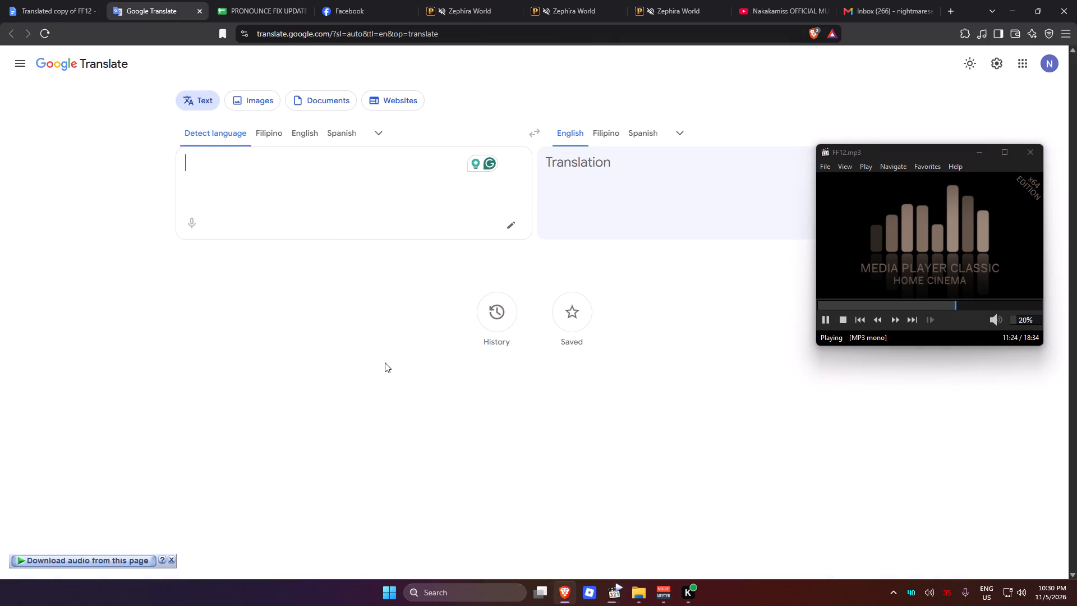
key("ctrl+f")
key("ctrl+v")
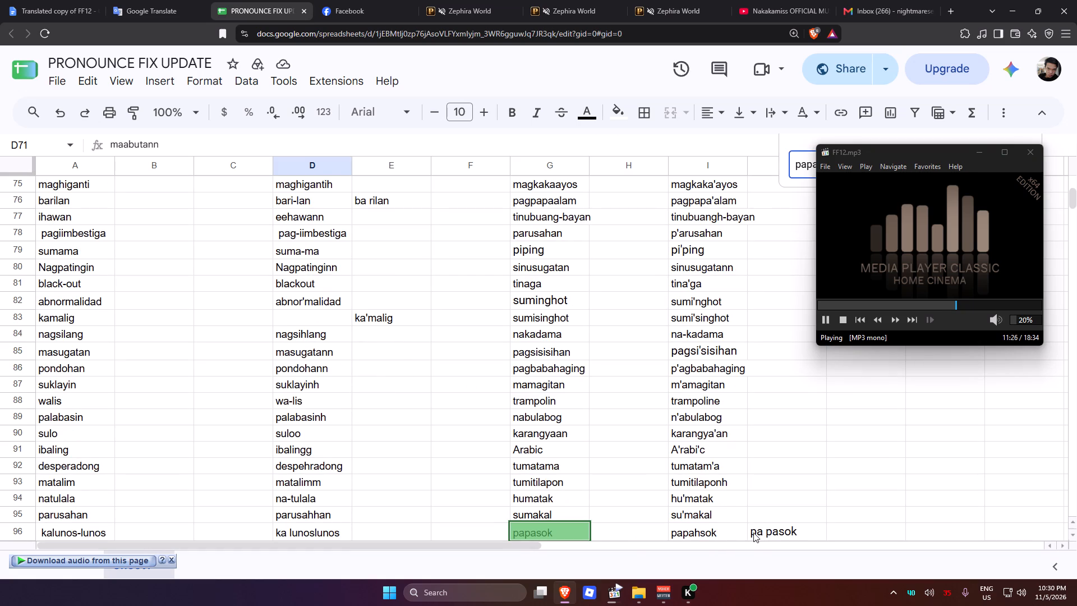
double_click(761, 532)
key("ctrl+a")
key("ctrl+c")
key("ctrl+1")
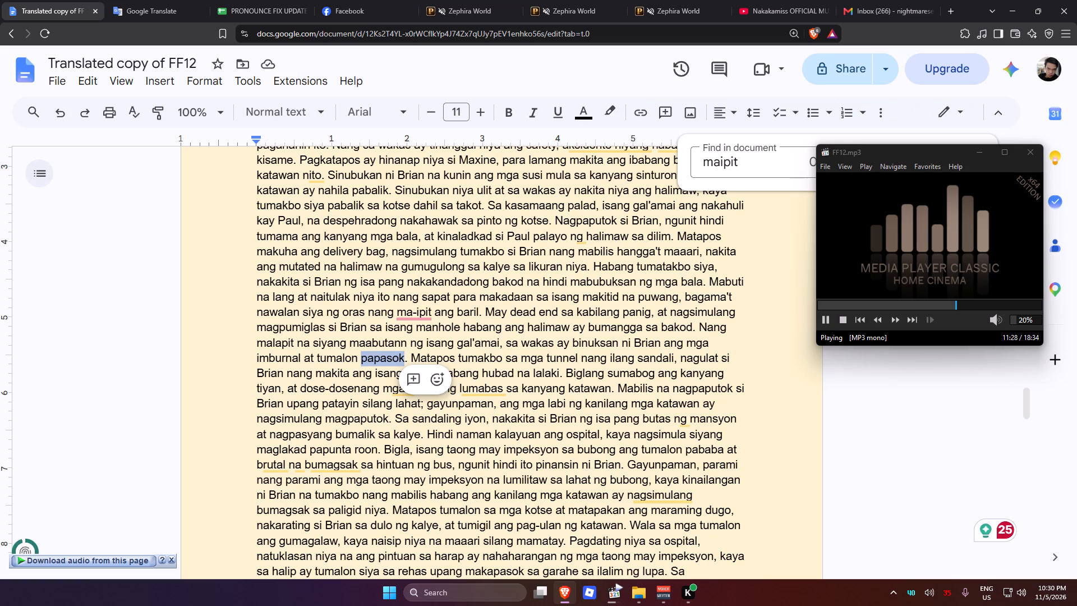
double_click(385, 362)
key("ctrl+v")
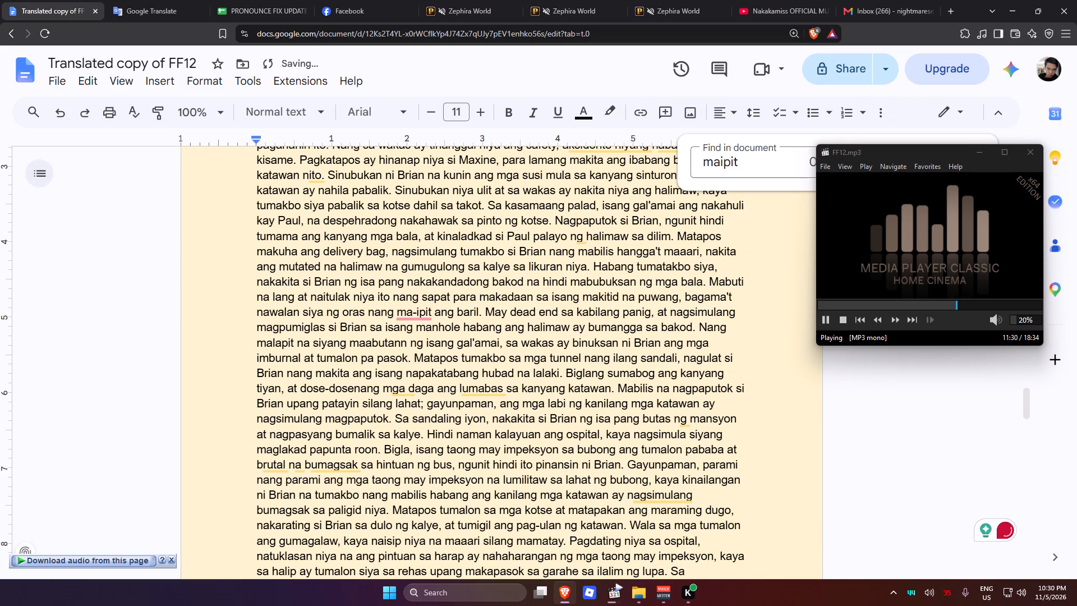
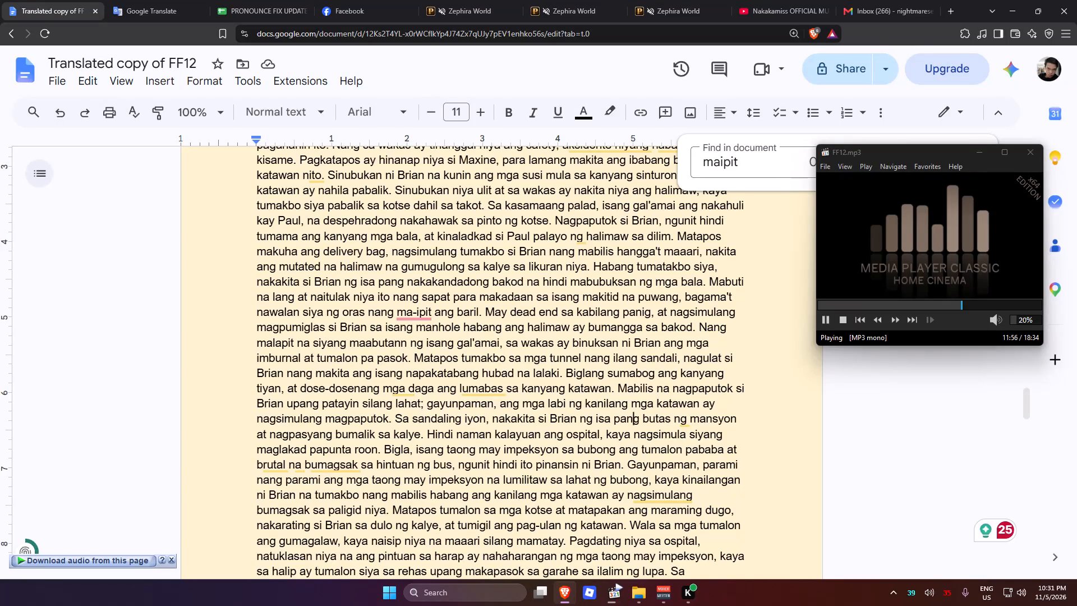
With the narration paused, replace "parami nang parami" in the script with the sheet's respelling "p'arami nang p'arami", and resume playback.
scroll(634, 421, "down", 2)
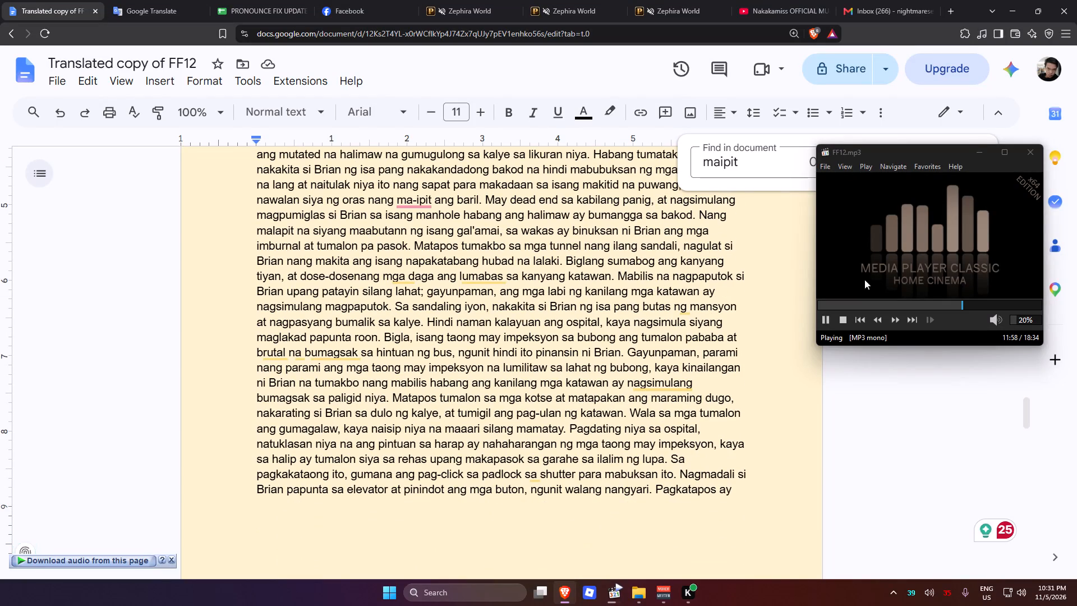
left_click(926, 256)
left_click(602, 329)
key("ctrl+f")
type("parami")
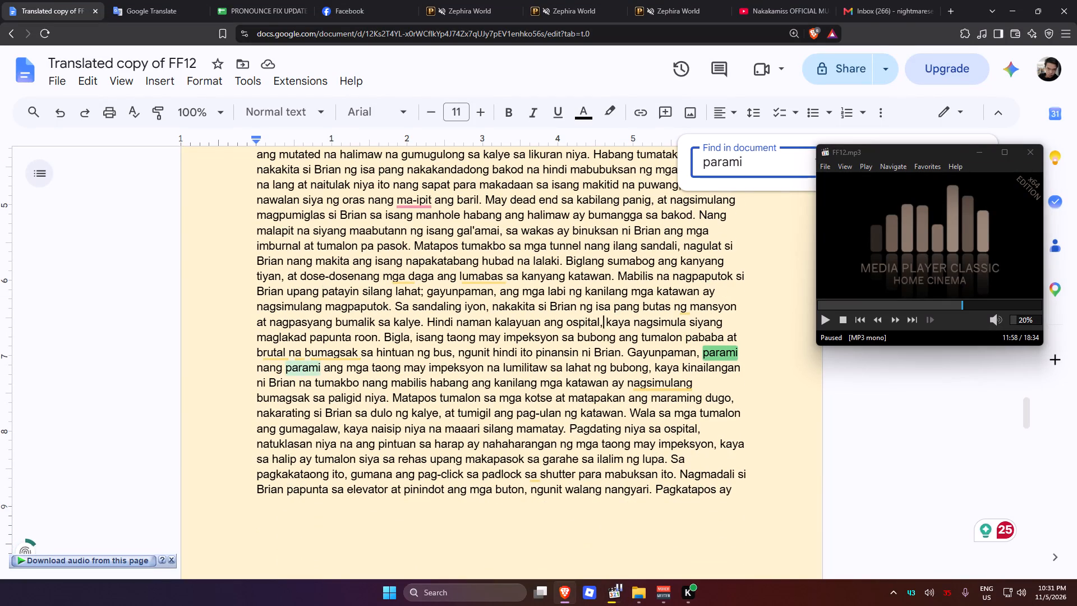
left_click_drag(320, 370, 703, 351)
key("ctrl+c")
key("ctrl+c")
key("ctrl+2")
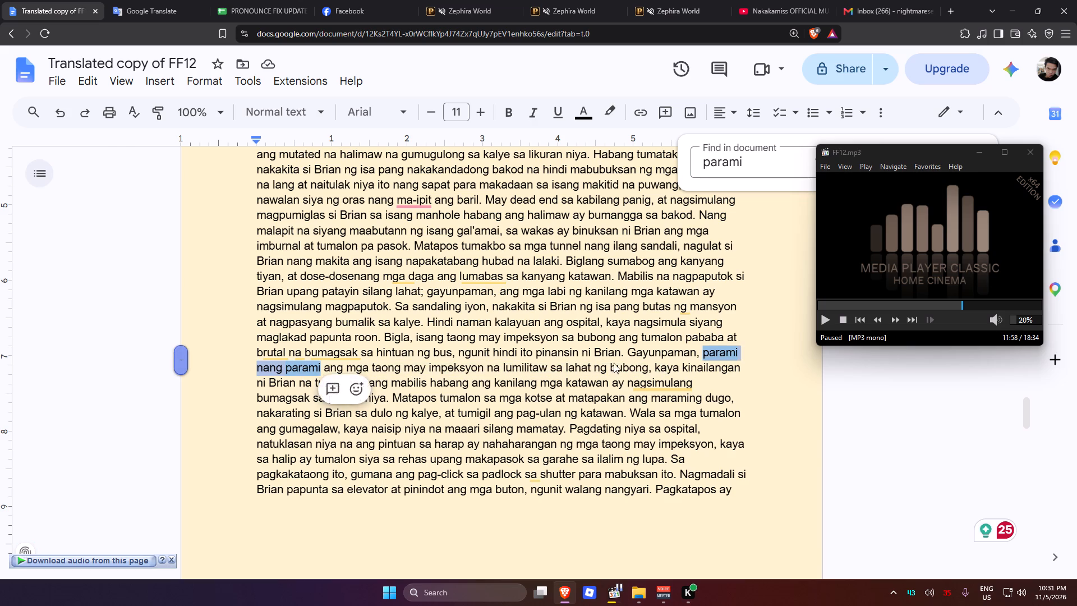
key("ctrl+3")
key("ctrl+f")
key("ctrl+v")
double_click(319, 532)
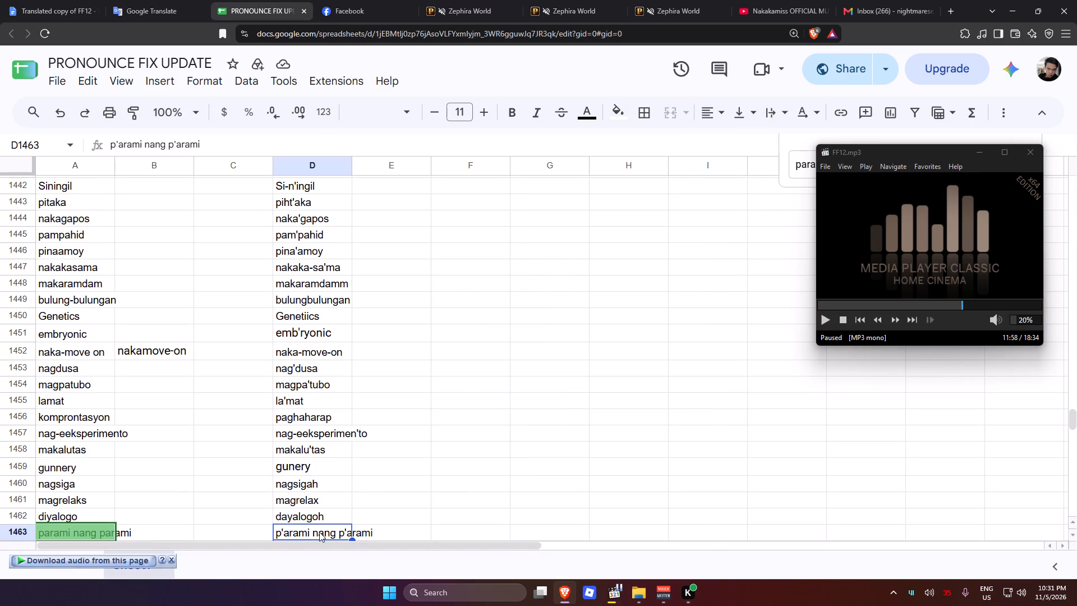
key("ctrl+a")
key("ctrl+c")
key("ctrl+1")
key("ctrl+v")
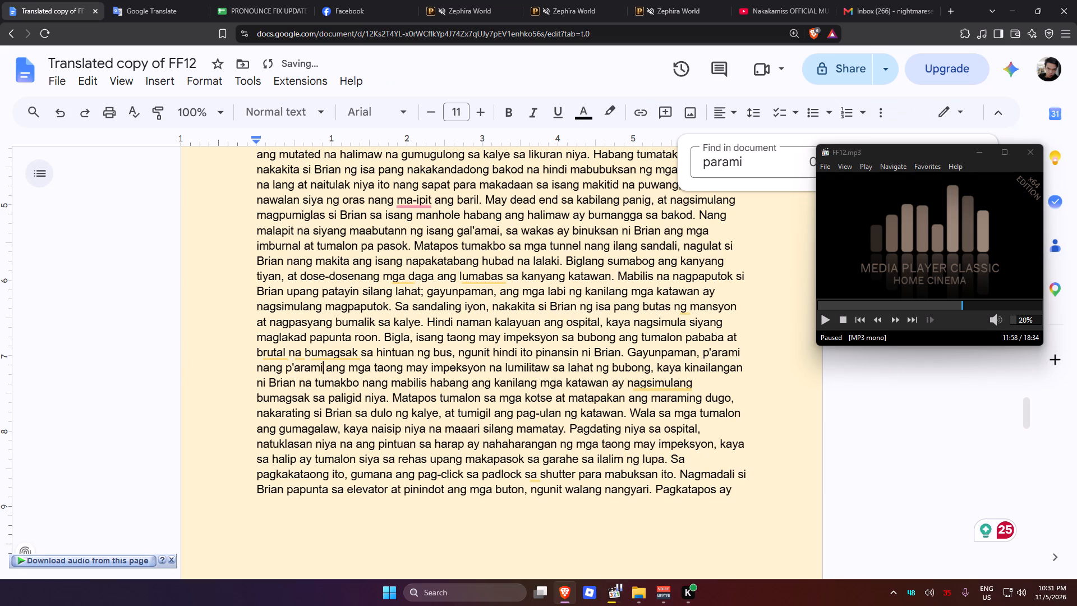
left_click(965, 236)
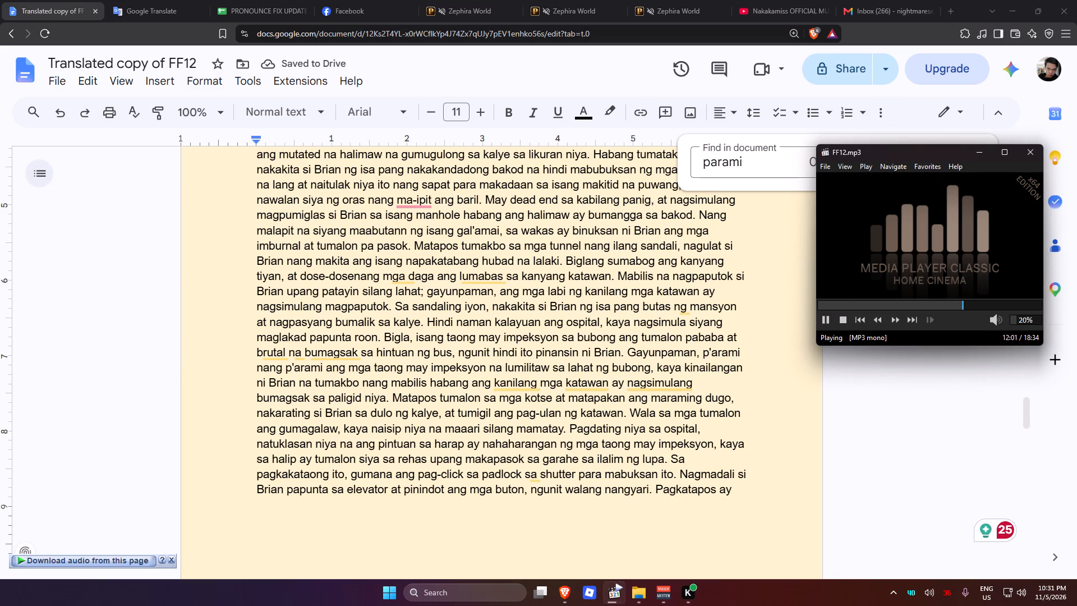
Split the script with a blank line before the sentence beginning "Sa pagkakataong ito, gumana ang pag-click".
left_click(478, 385)
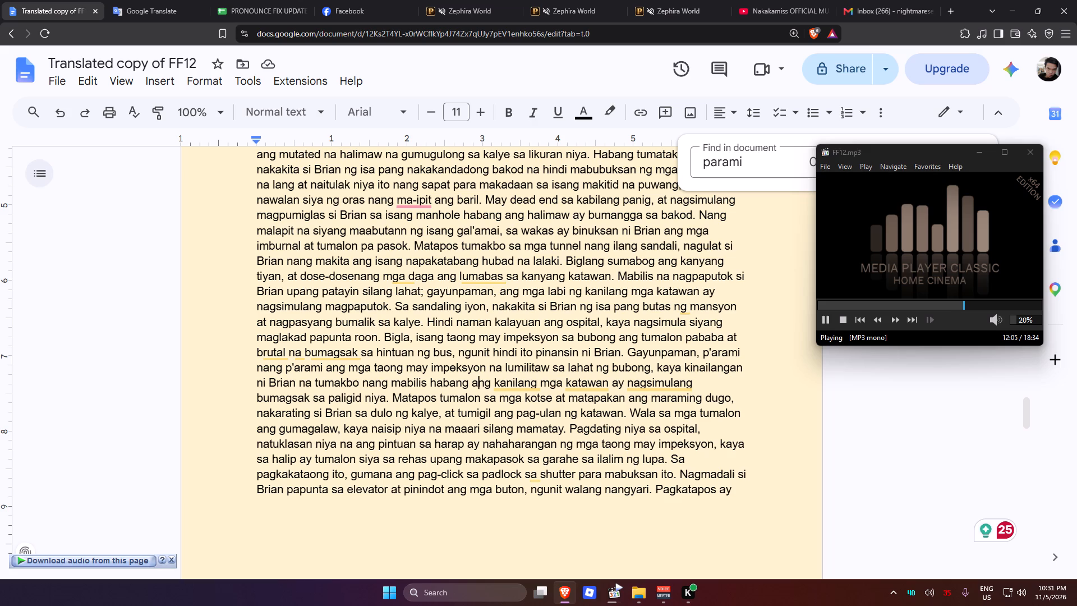
left_click(670, 460)
key("Return")
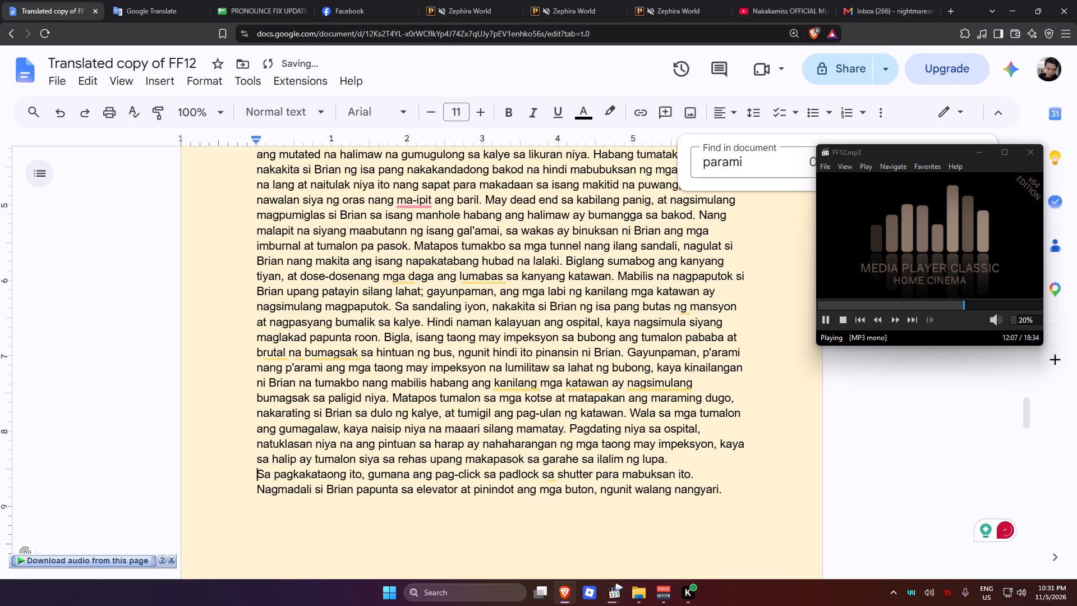
key("Return")
Follow the script against the narration from the "Pagdating niya sa ospital" passage into the paragraph beginning "Sa pagkakataong ito".
scroll(618, 415, "up", 3)
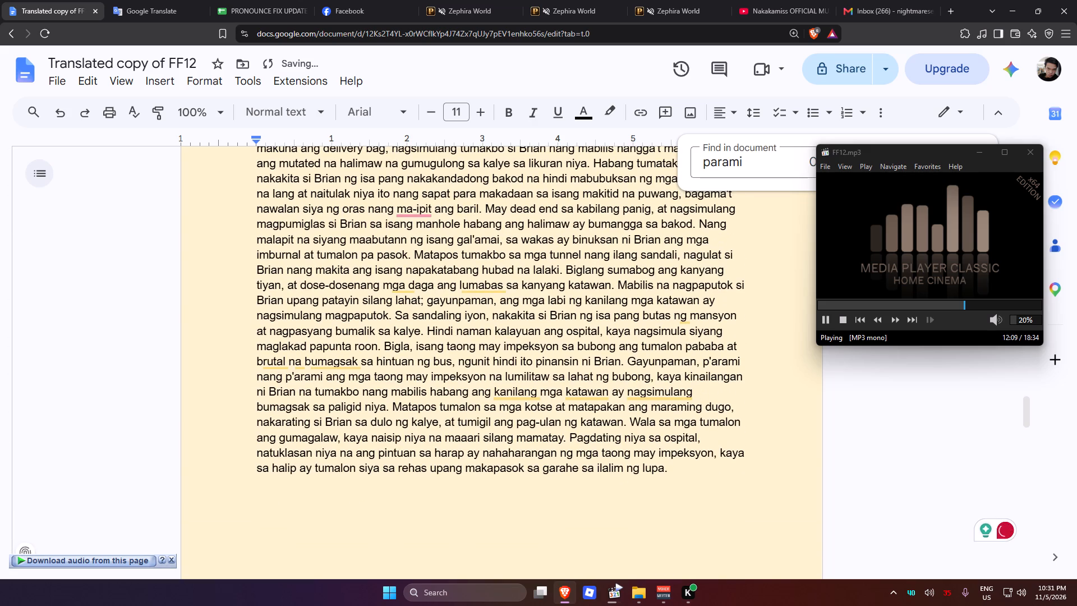
scroll(607, 440, "down", 1)
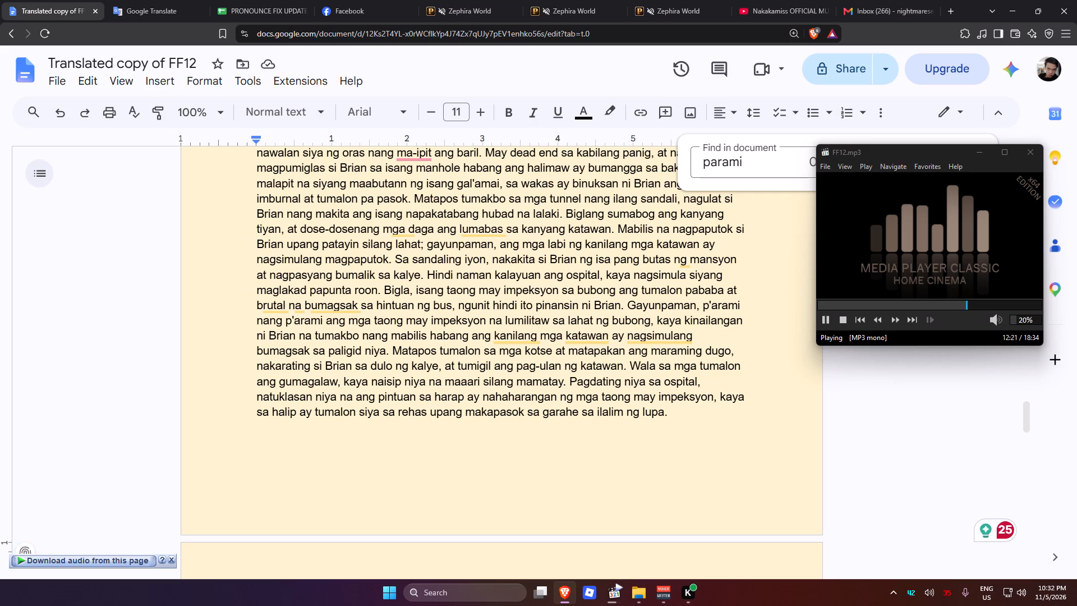
left_click(676, 416)
scroll(610, 422, "down", 3)
scroll(467, 300, "down", 3)
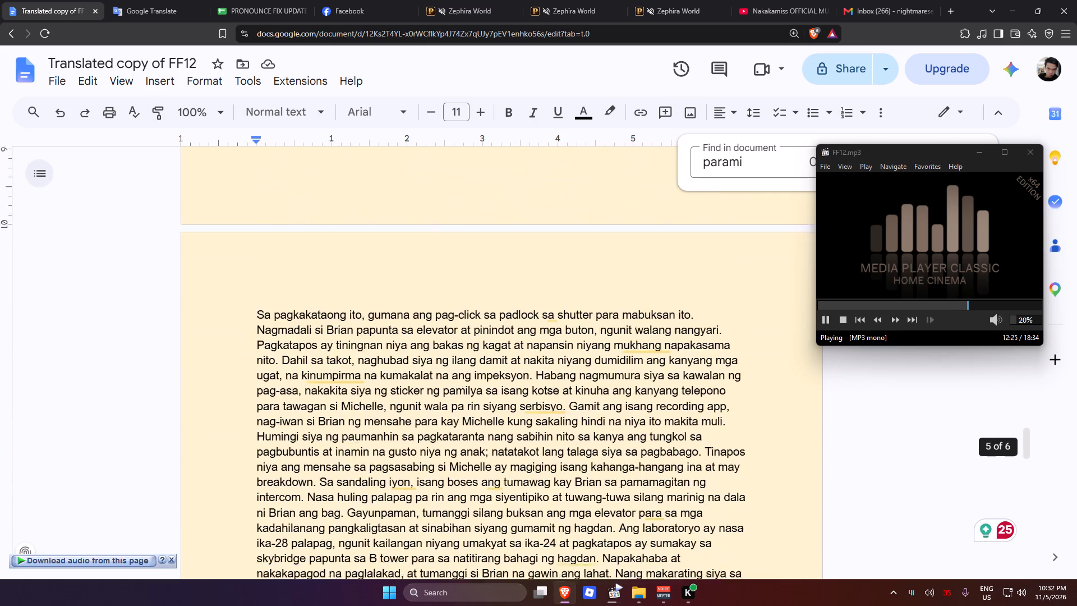
left_click(339, 285)
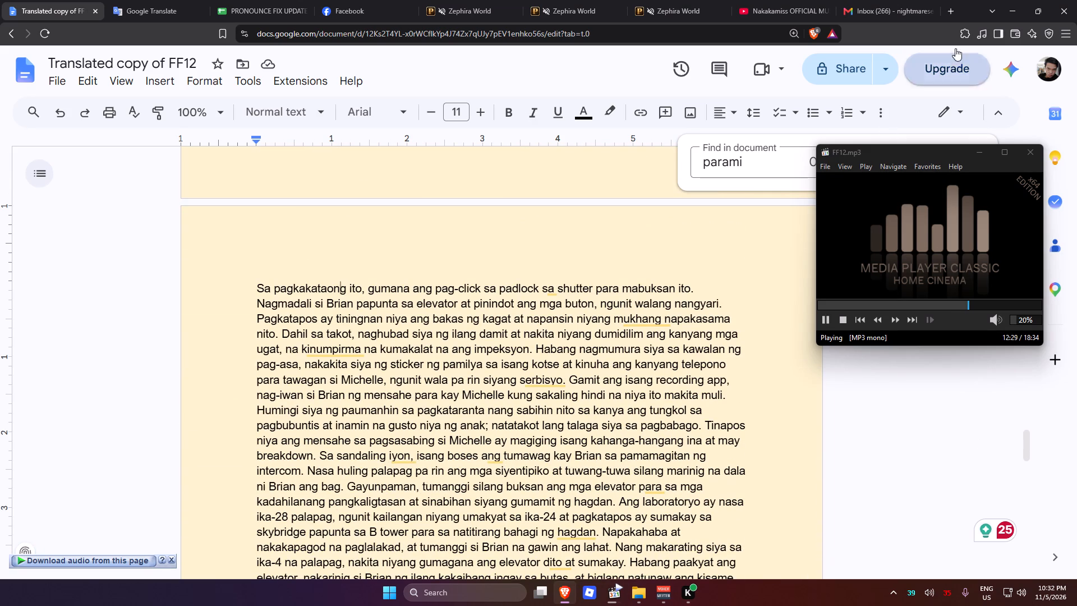
Close the Gmail inbox tab and the YouTube tab in the browser.
left_click(929, 13)
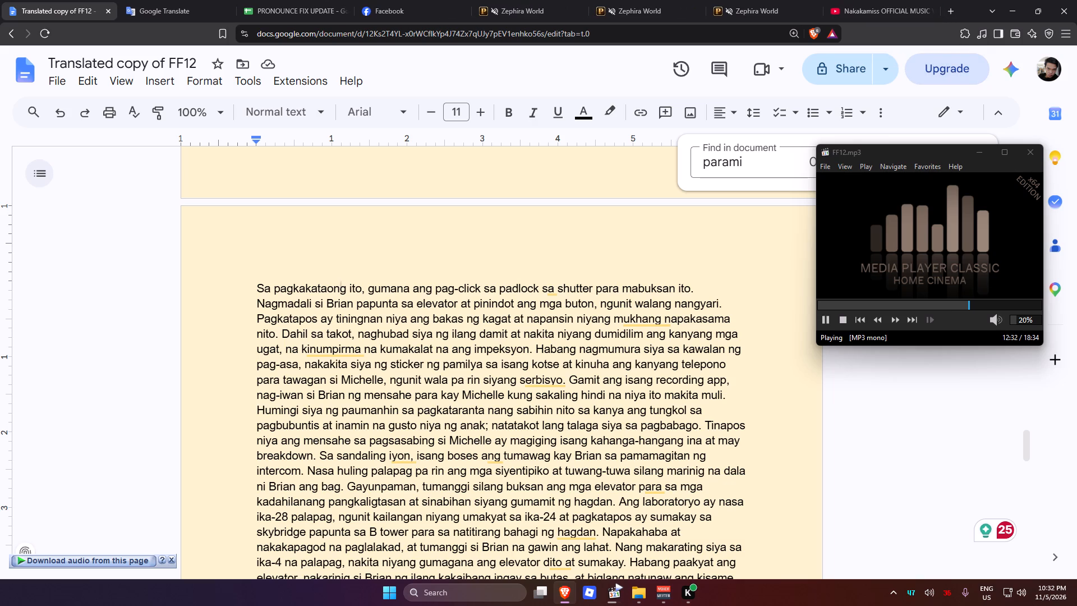
scroll(478, 300, "down", 1)
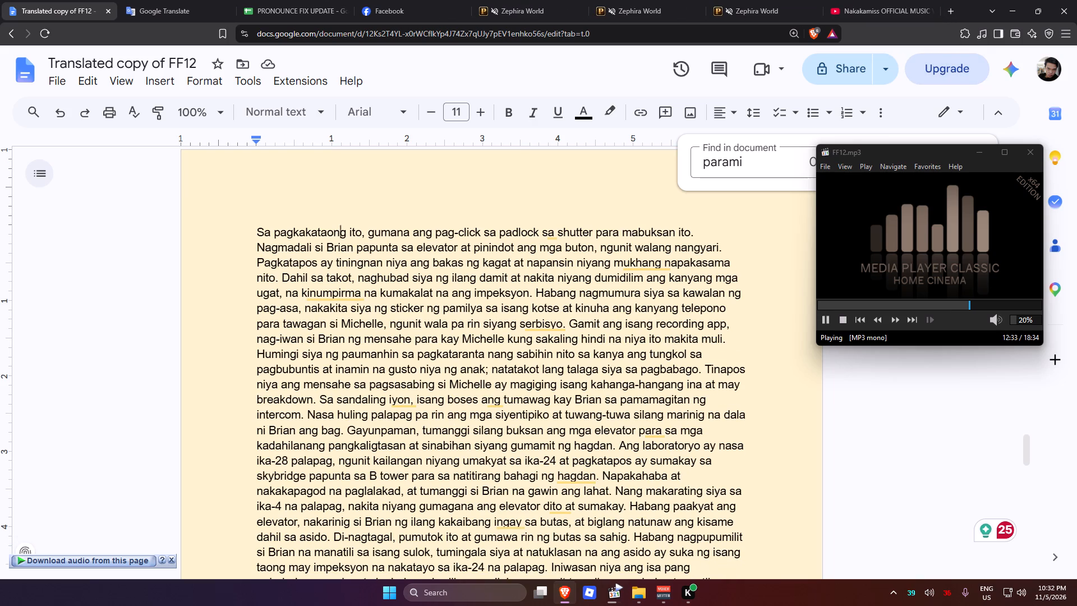
left_click(931, 13)
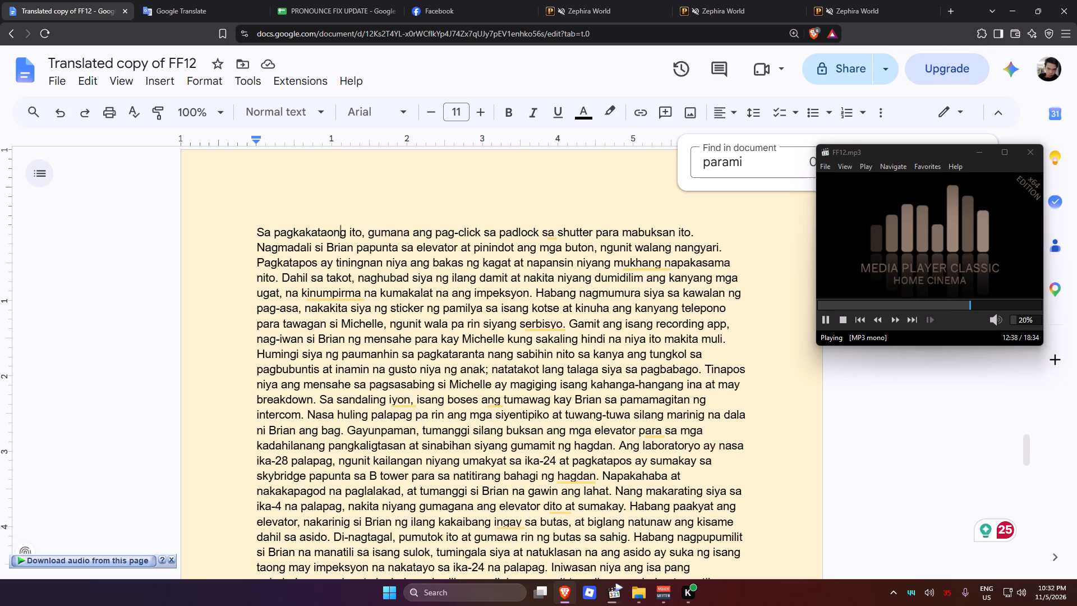
Look up "napakasama" from the script in the PRONOUNCE FIX UPDATE sheet, moving the media player clear of the search box.
scroll(507, 284, "down", 2)
scroll(507, 284, "up", 1)
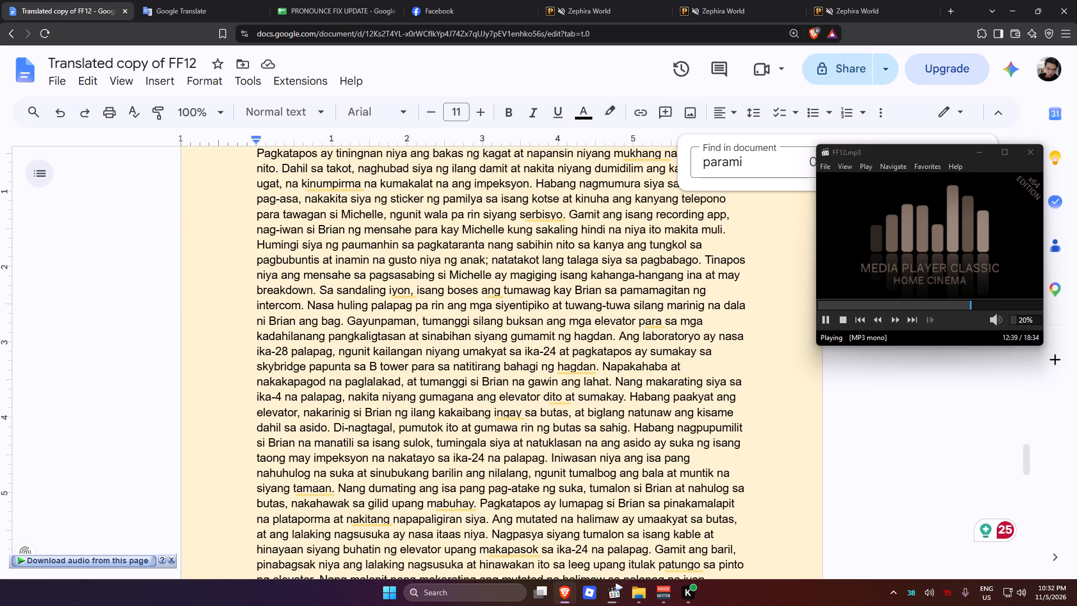
left_click(524, 271)
key("ctrl+f")
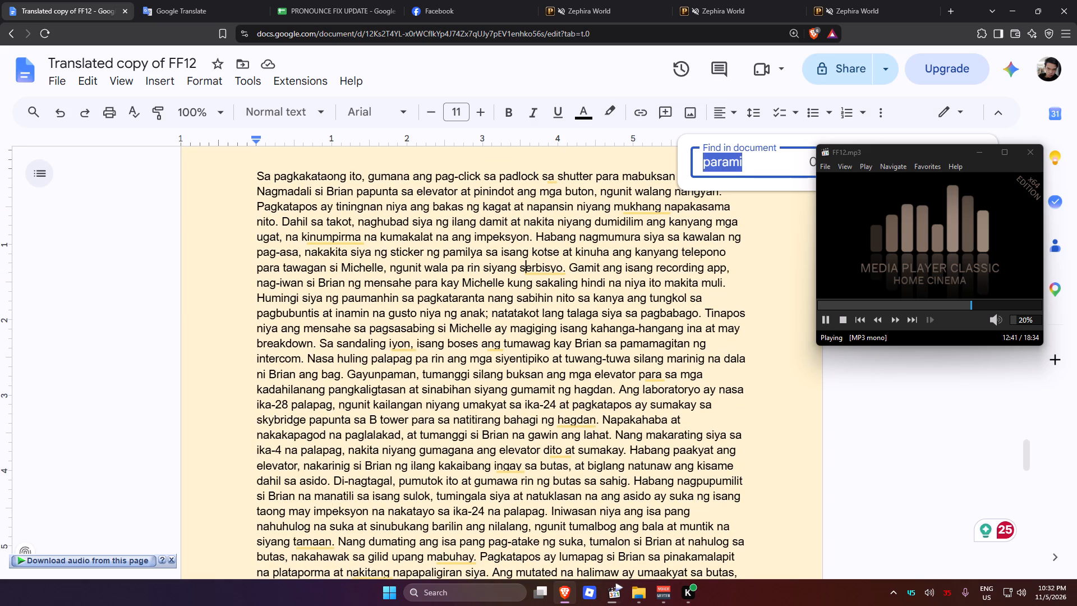
type("napakasama")
key("ctrl+a")
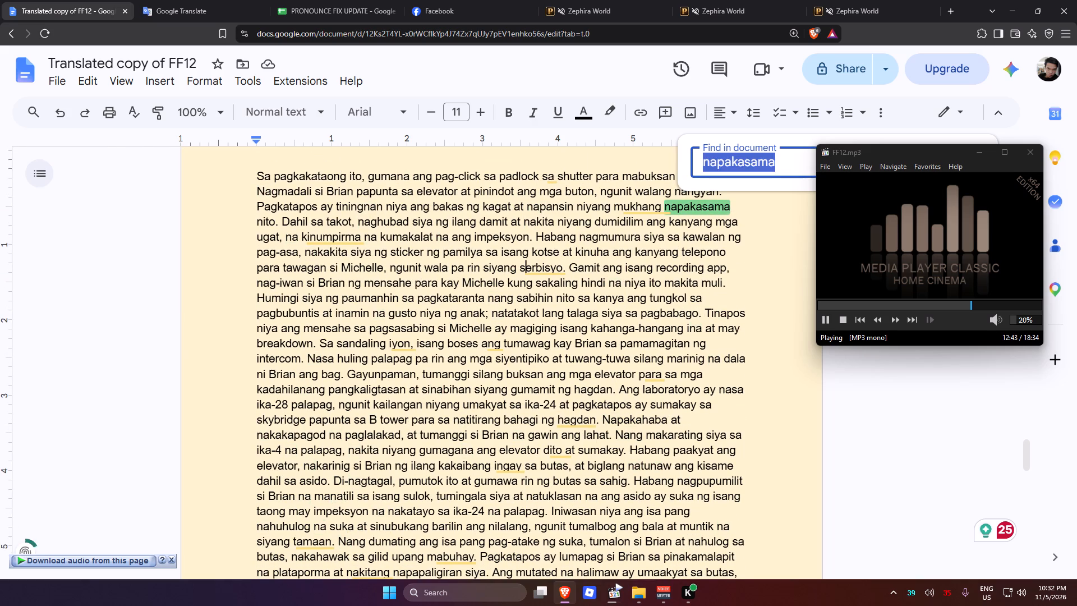
key("ctrl+c")
key("ctrl+2")
key("ctrl+3")
key("ctrl+f")
key("ctrl+v")
scroll(439, 324, "up", 2)
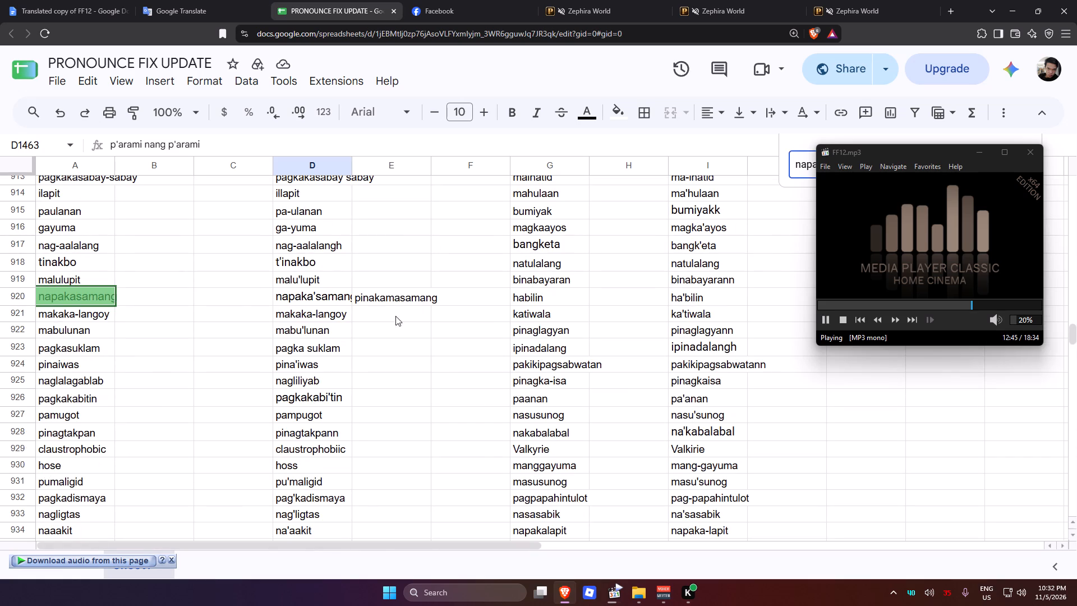
double_click(332, 293)
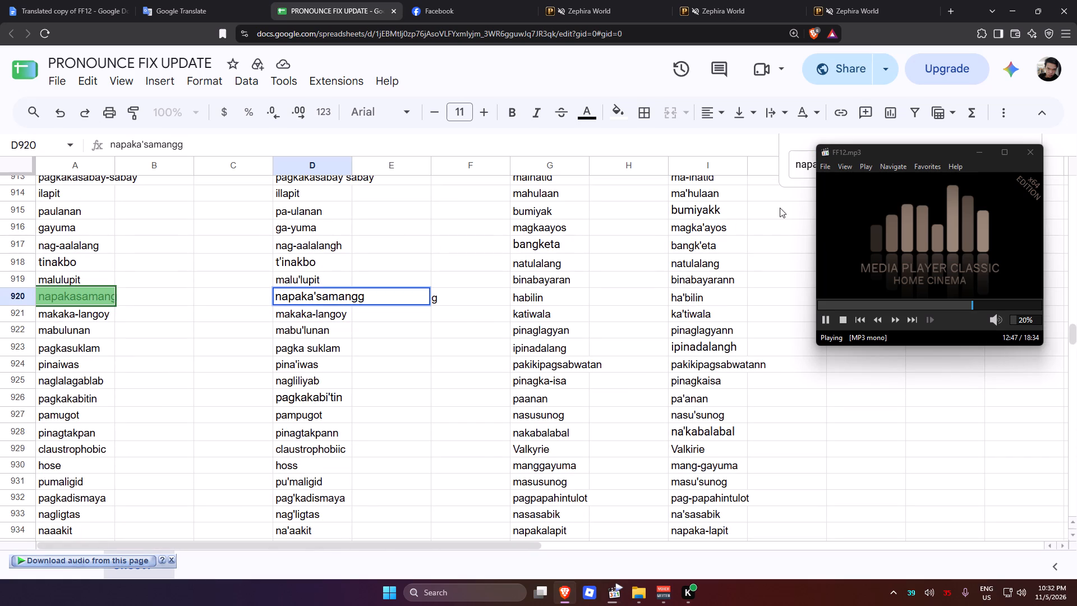
left_click_drag(901, 202, 909, 297)
left_click(935, 154)
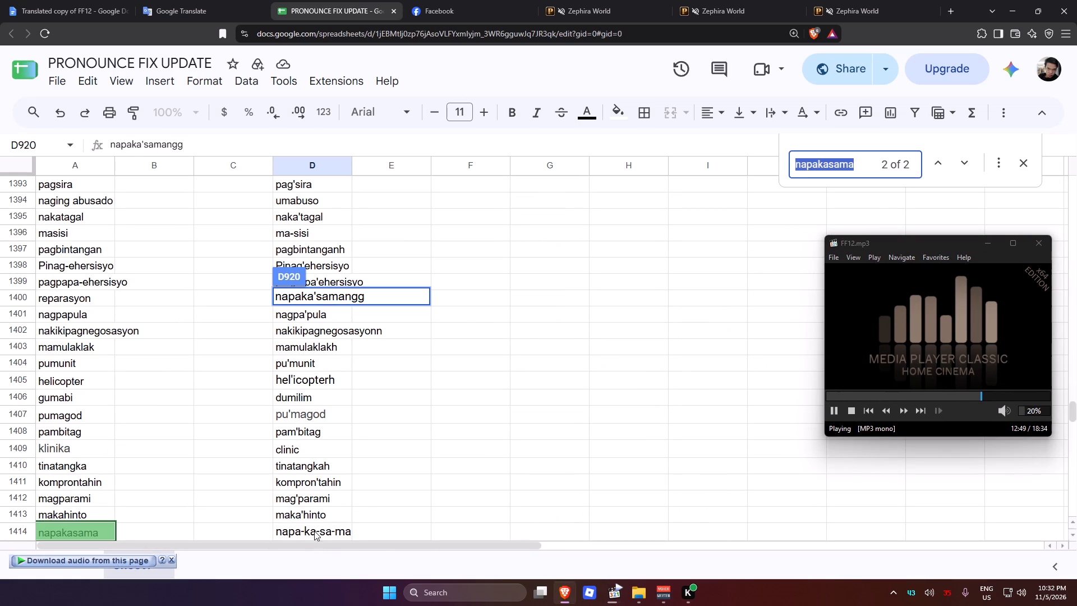
Copy the respelling "napa-ka-sa-ma" from the sheet and replace "napakasama" after "mukhang" in the script with it.
double_click(309, 536)
key("ctrl+a")
key("ctrl+c")
key("ctrl+1")
double_click(694, 206)
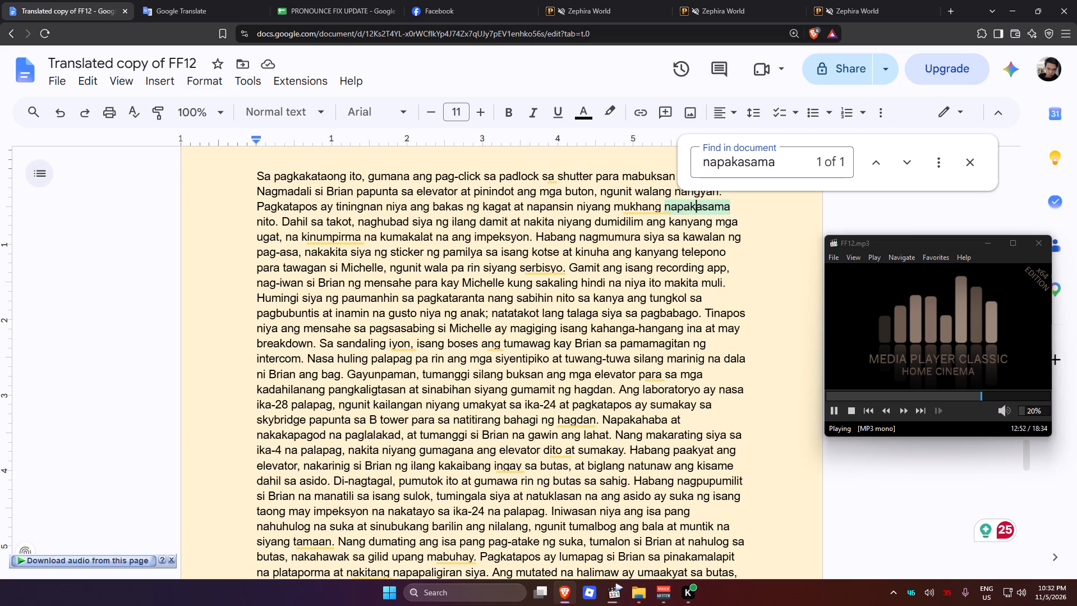
key("ctrl+v")
key("space")
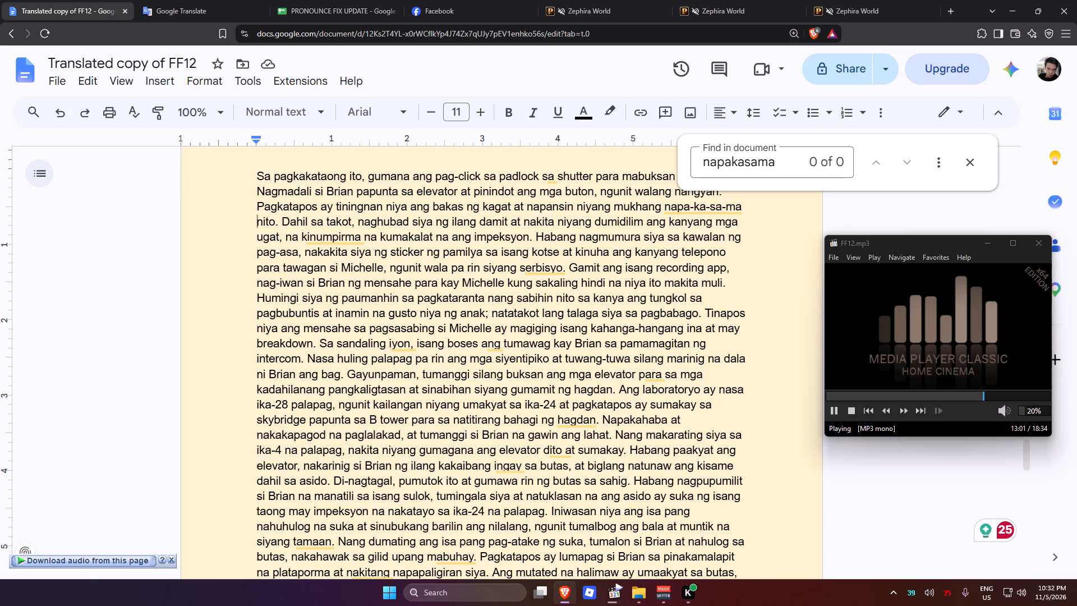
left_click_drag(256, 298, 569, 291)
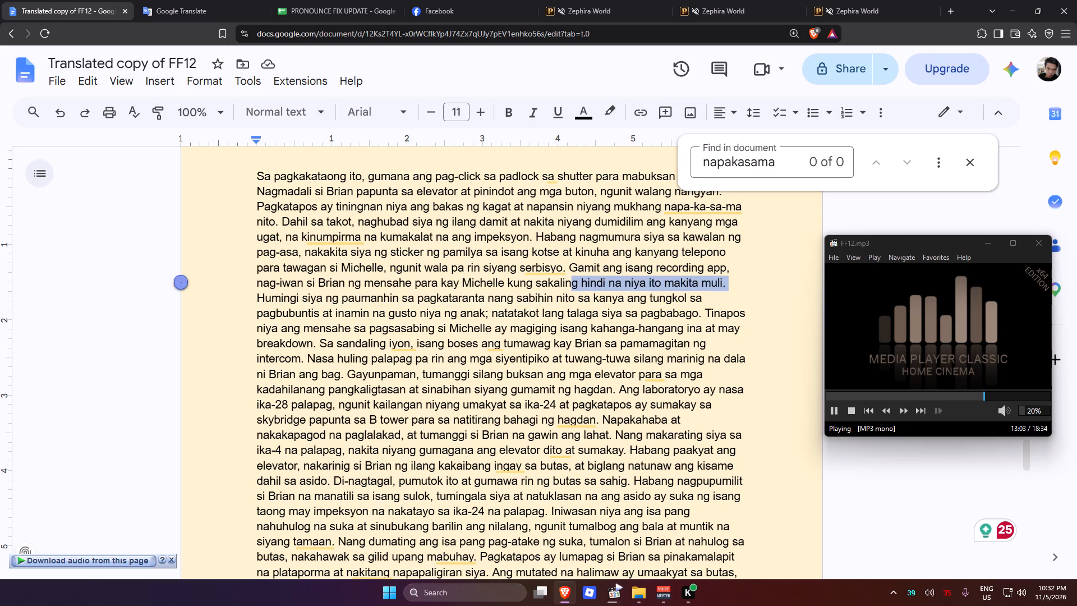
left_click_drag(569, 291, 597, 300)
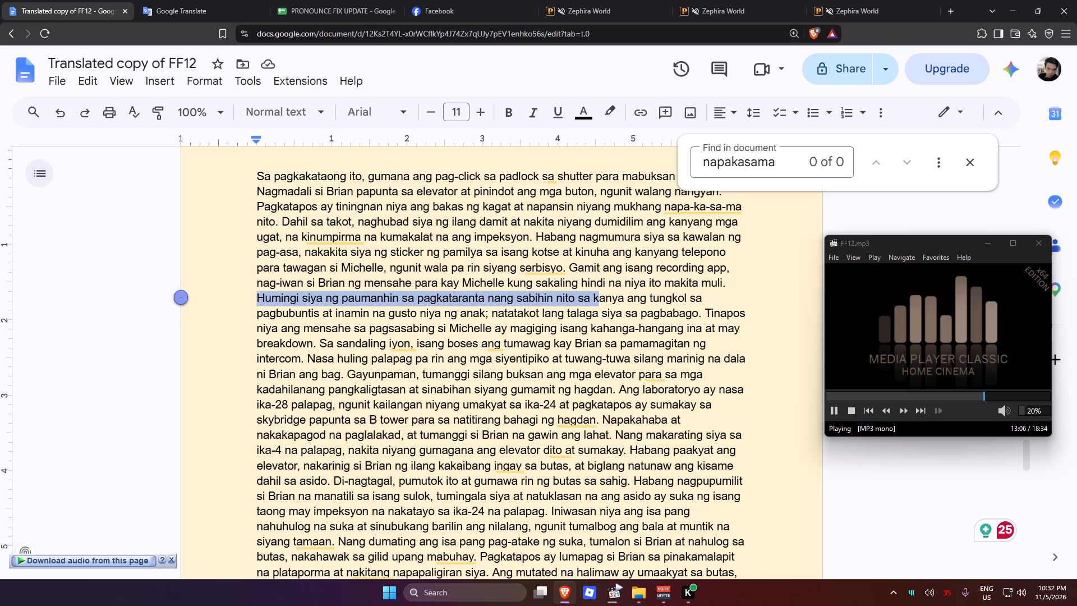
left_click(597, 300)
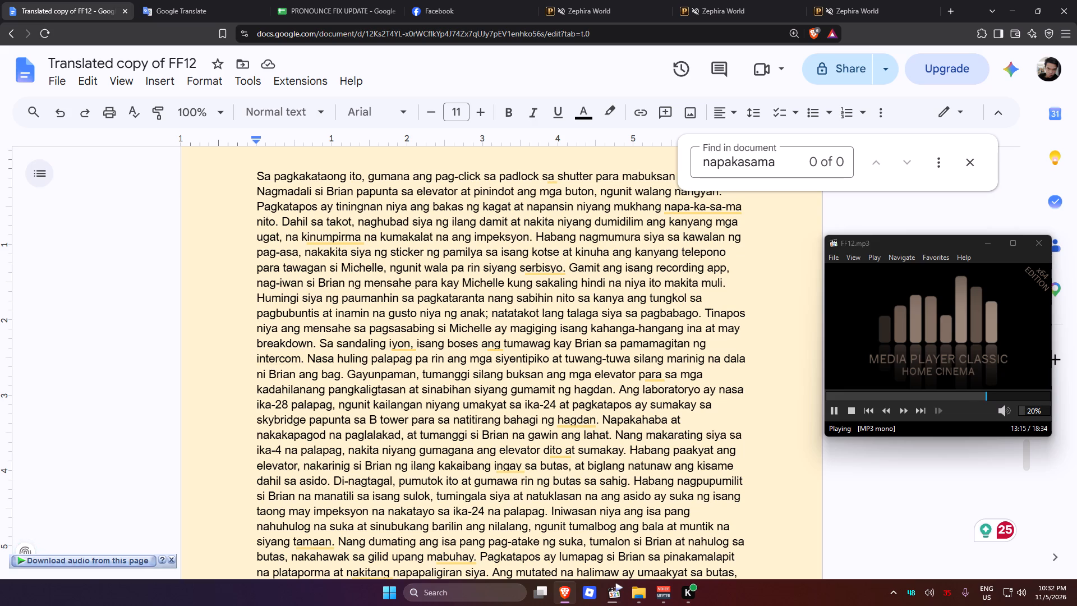
With the narration paused, replace "may" before "breakdown" in the script with "nagkaroon ng", and resume playback.
left_click(954, 320)
double_click(726, 332)
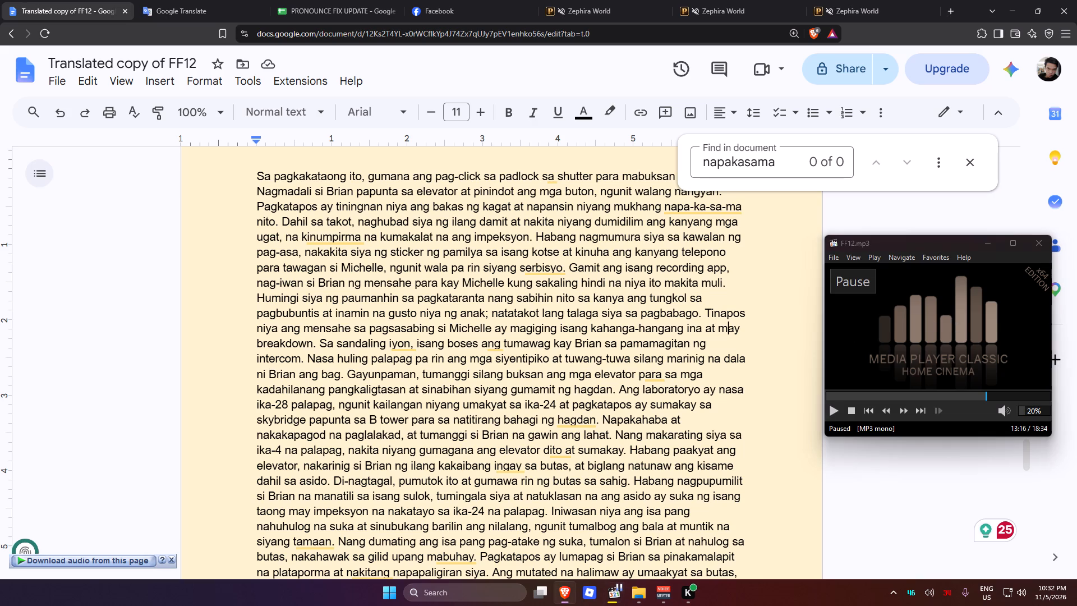
type("nagkao")
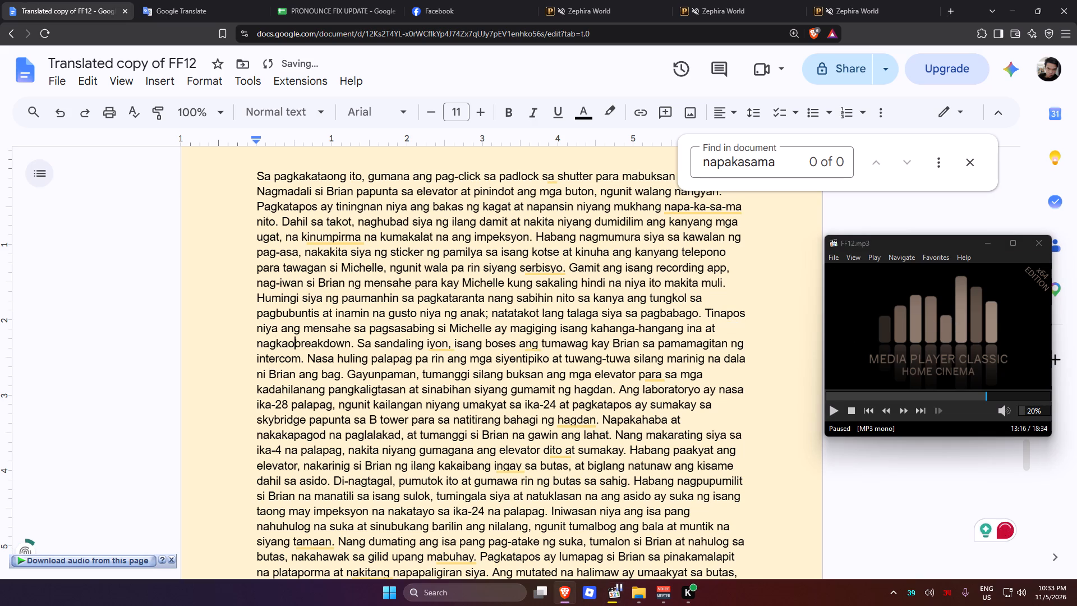
key("BackSpace")
type("roon ng")
key("space")
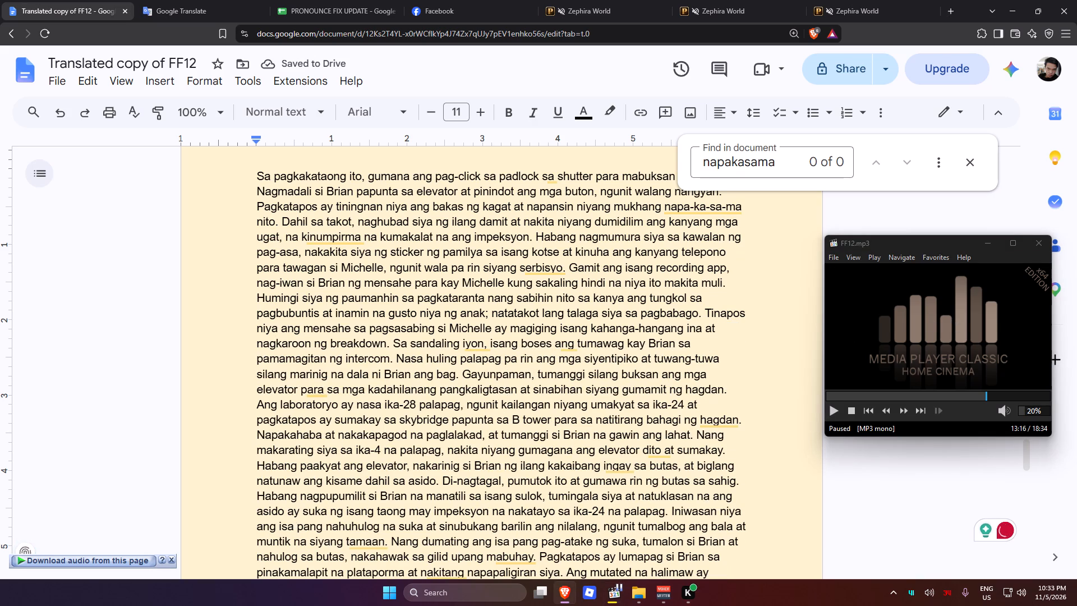
left_click(928, 332)
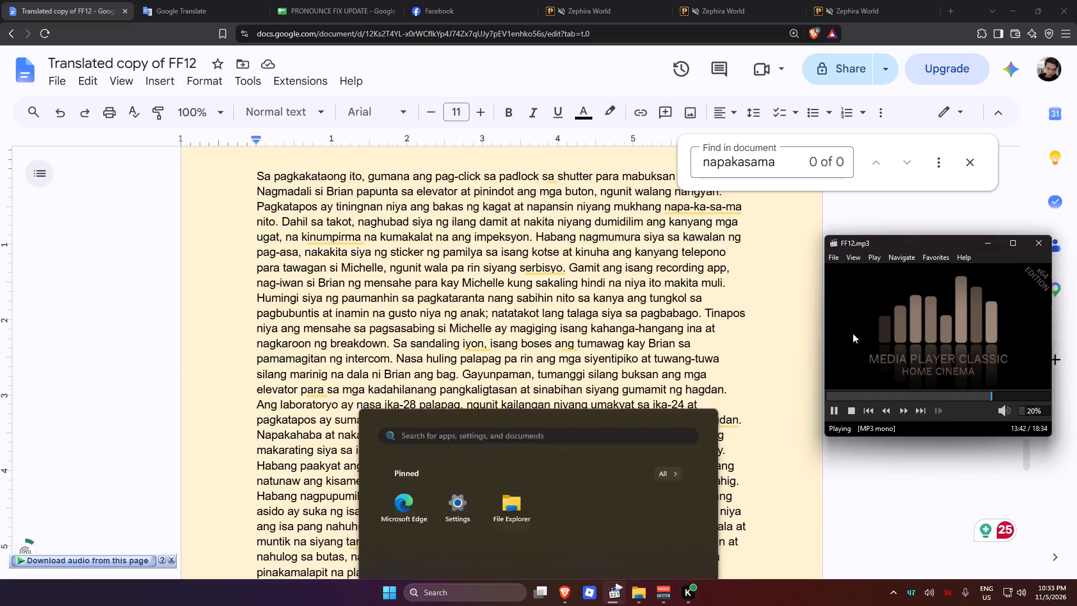
Pause and resume the narration, and follow the script through the elevator and maternity ward passages.
left_click(890, 325)
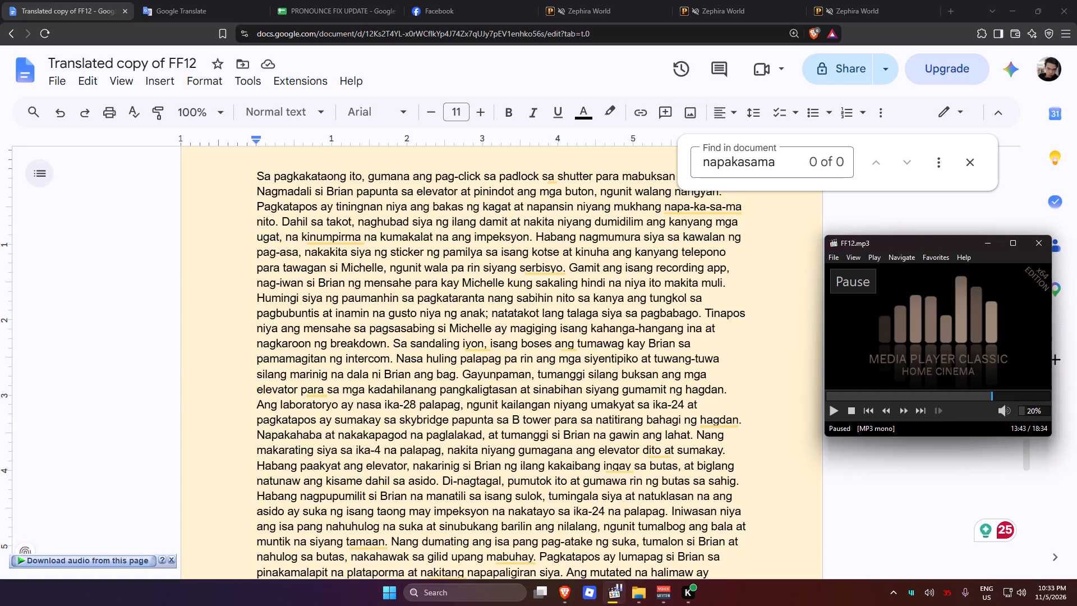
left_click(897, 339)
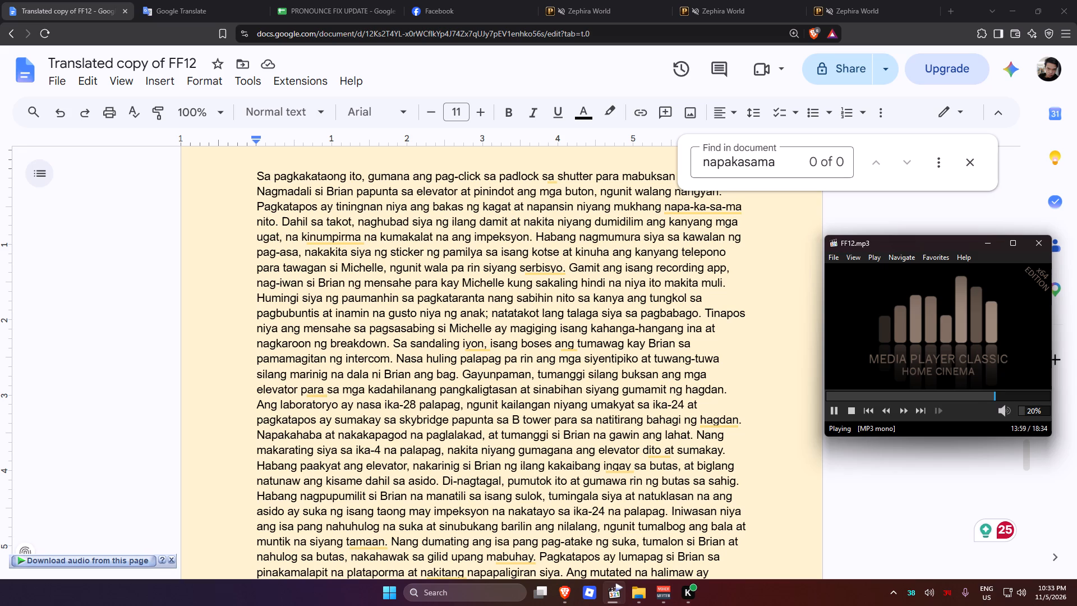
left_click(371, 498)
scroll(372, 494, "down", 4)
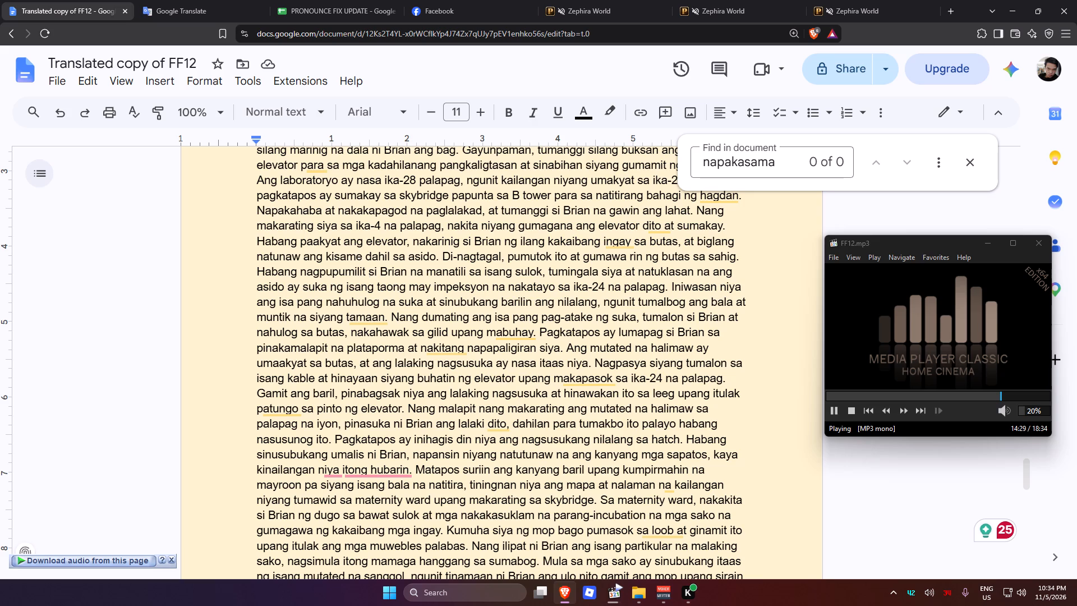
scroll(599, 363, "down", 1)
Insert three line breaks before "Mula sa mga sako" in the script, moving that passage onto the next page.
scroll(599, 363, "down", 1)
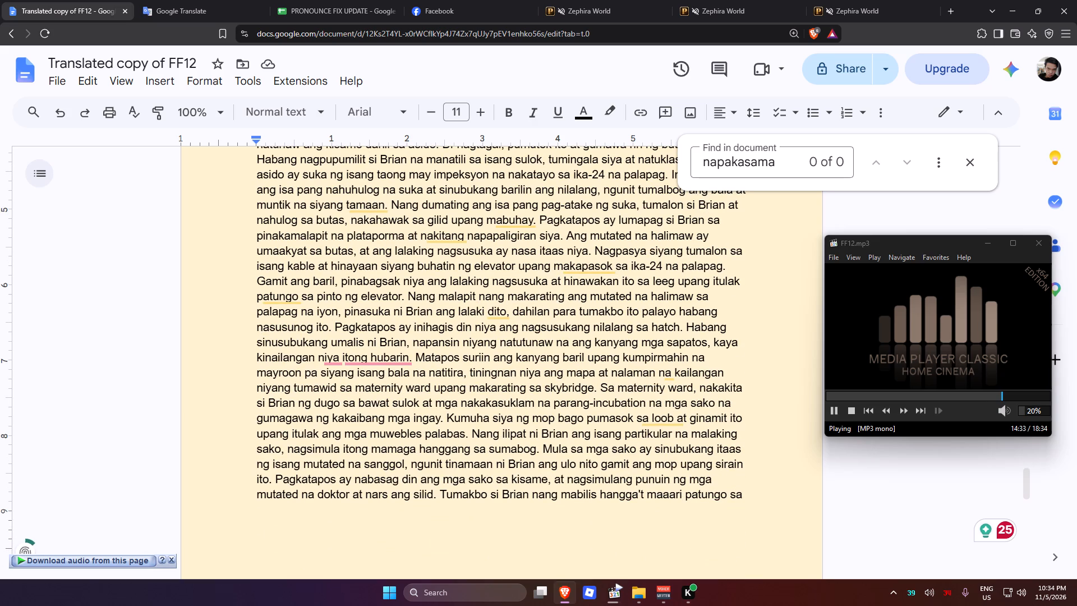
left_click(543, 451)
key("Return")
key("Return")
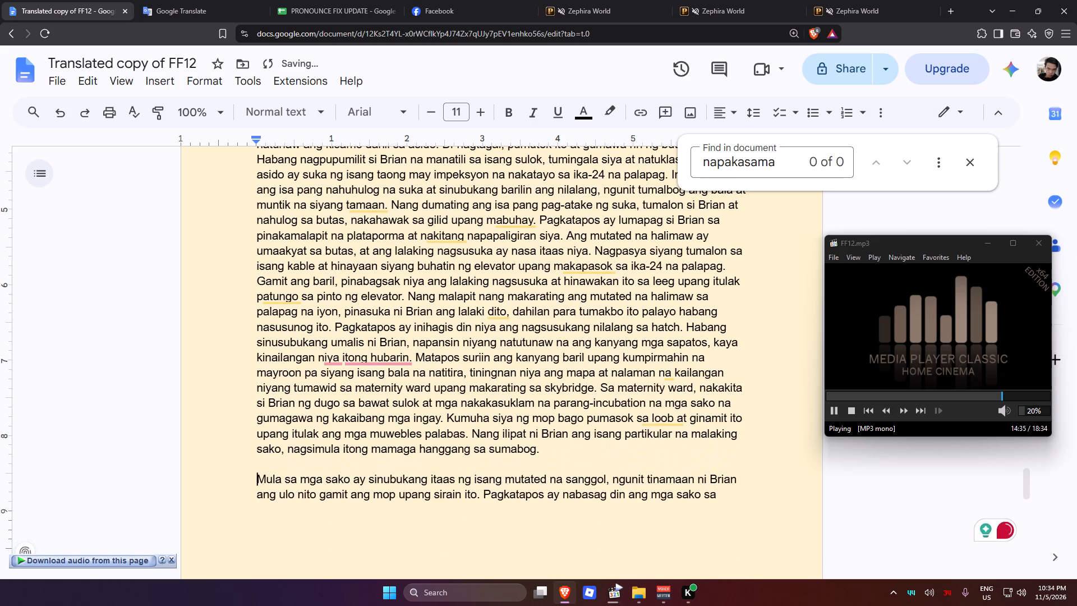
key("Return")
scroll(532, 408, "up", 4)
scroll(533, 408, "down", 4)
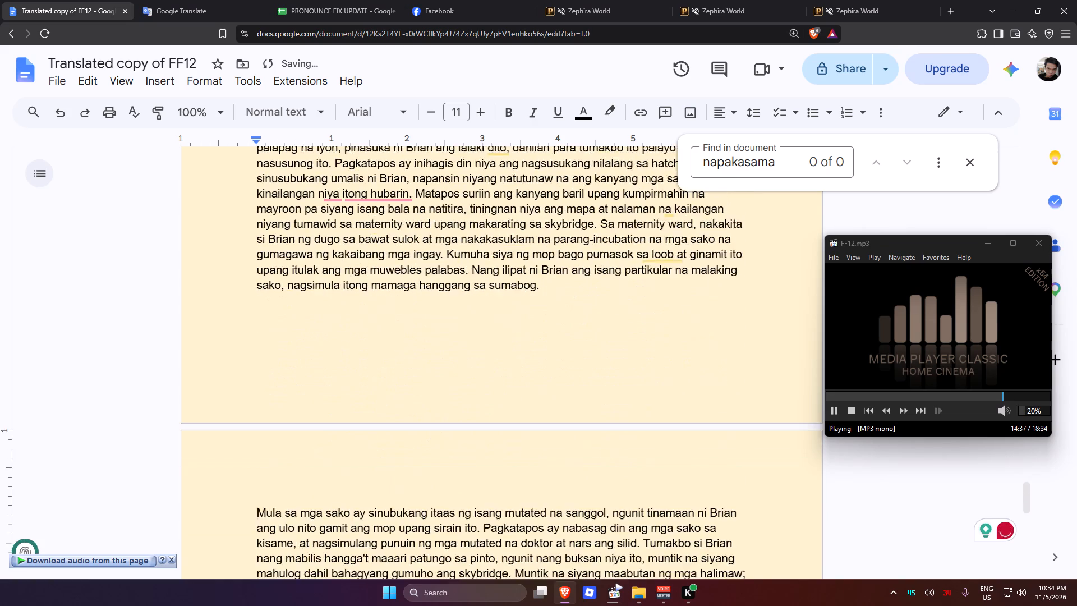
scroll(535, 407, "down", 2)
key("ctrl+z")
key("ctrl+z")
key("ctrl+z")
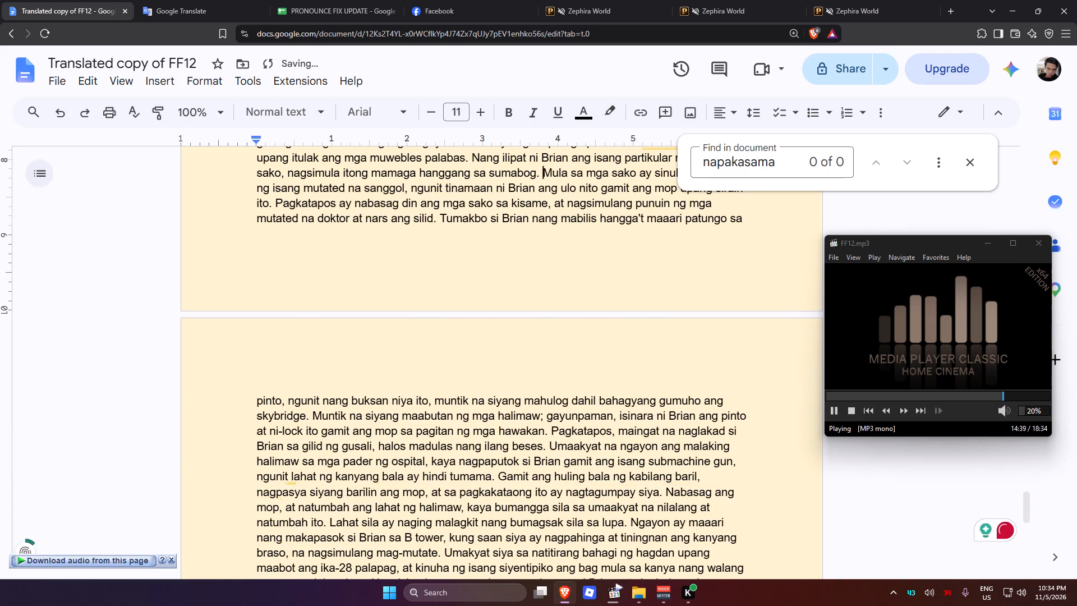
key("Return")
key("Return")
key("Return")
scroll(524, 402, "up", 4)
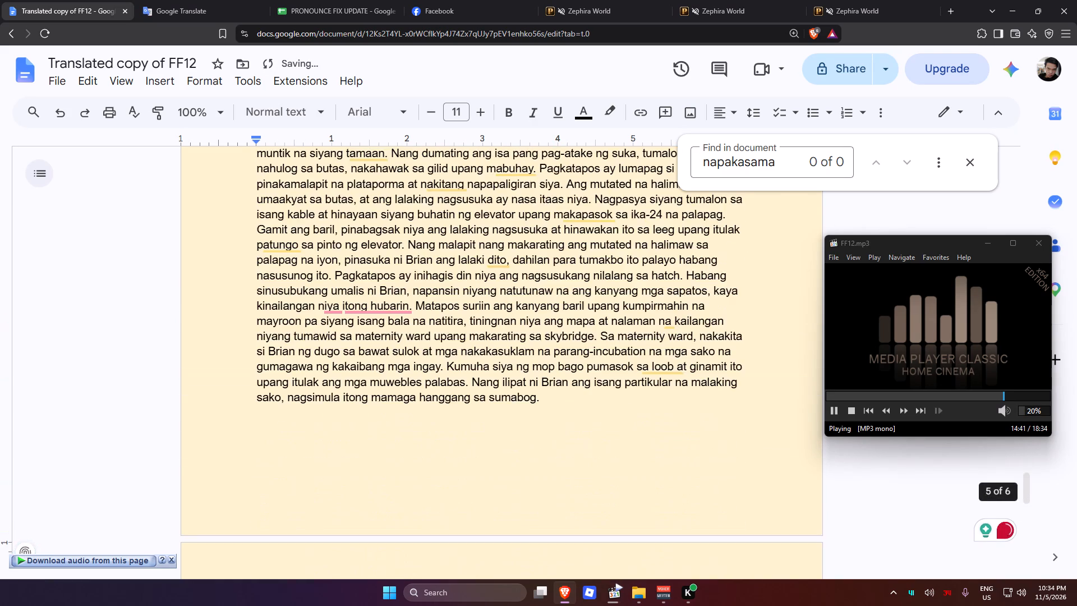
scroll(552, 389, "up", 2)
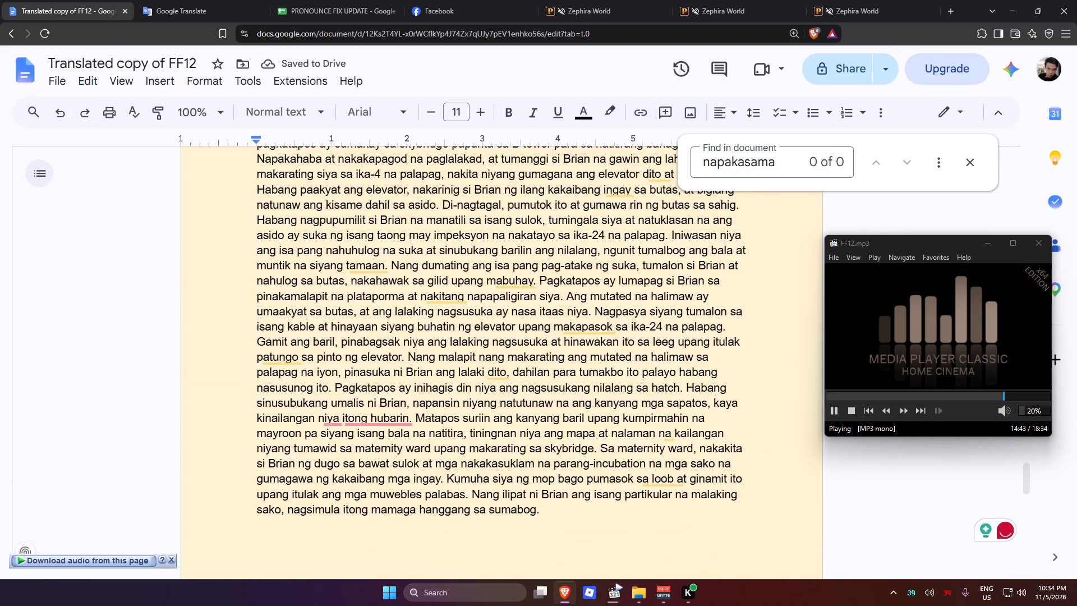
Look up "pinasuka" from the elevator passage of the script in the PRONOUNCE FIX UPDATE sheet.
scroll(480, 384, "down", 1)
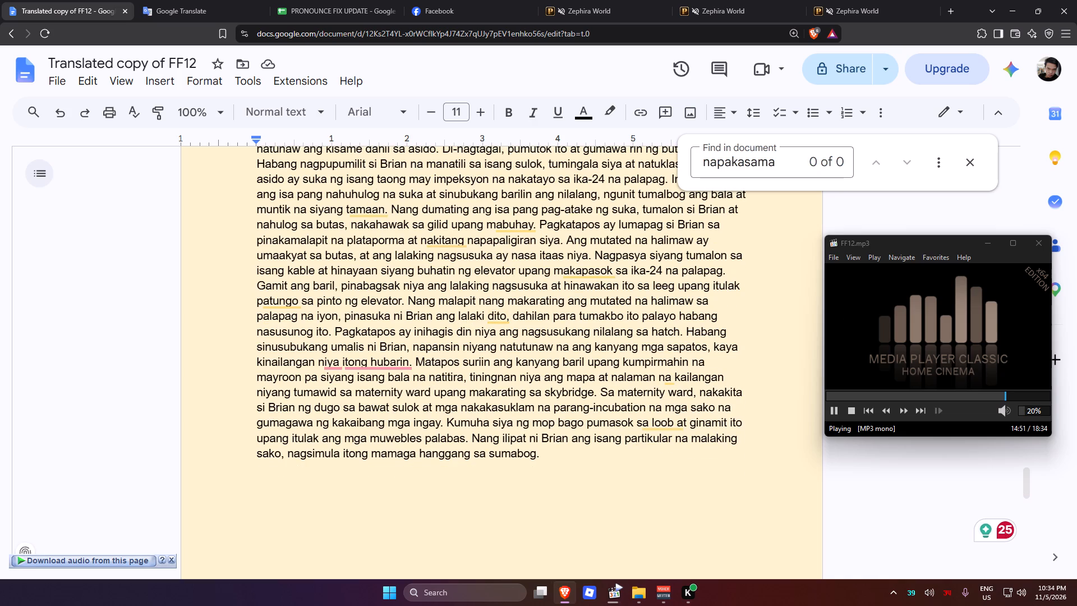
double_click(370, 318)
key("shift+Left")
key("ctrl+c")
key("ctrl+c")
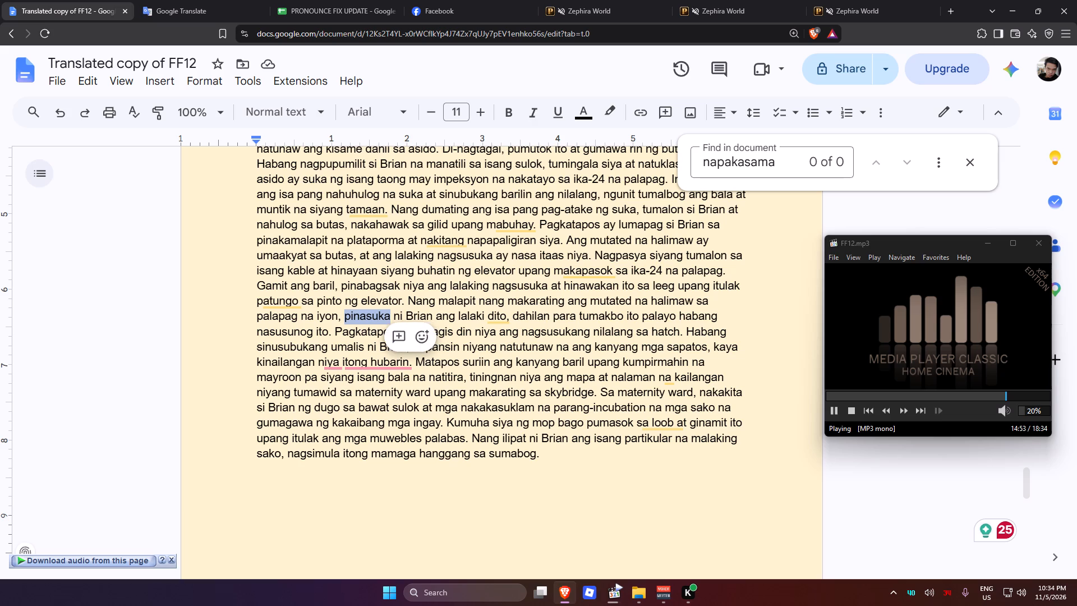
key("ctrl+2")
key("ctrl+3")
key("ctrl+f")
key("ctrl+v")
scroll(403, 289, "up", 1)
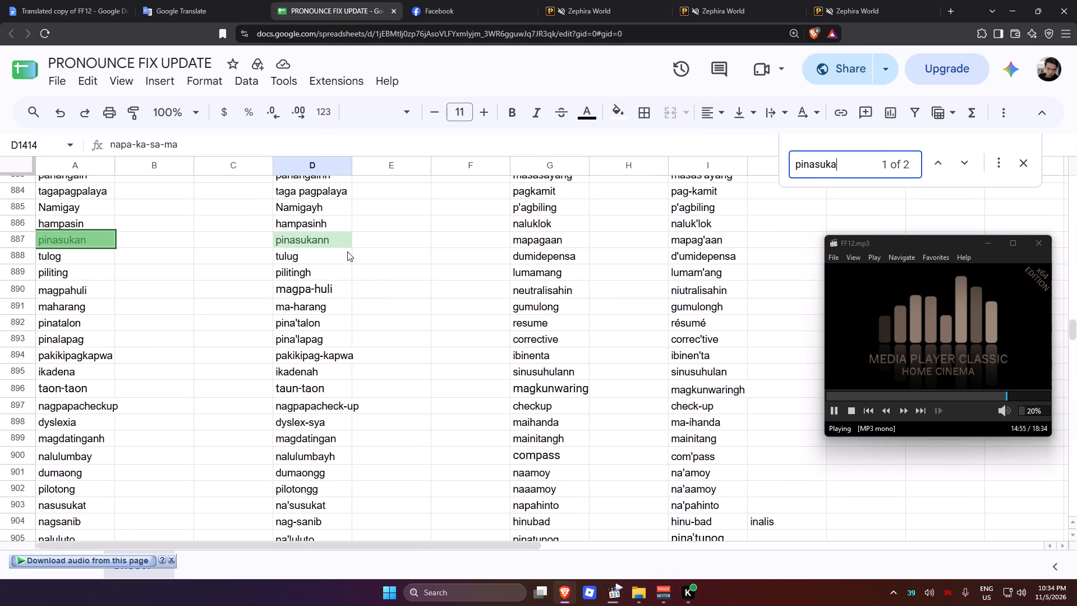
key("ctrl+1")
key("ctrl+2")
key("ctrl+3")
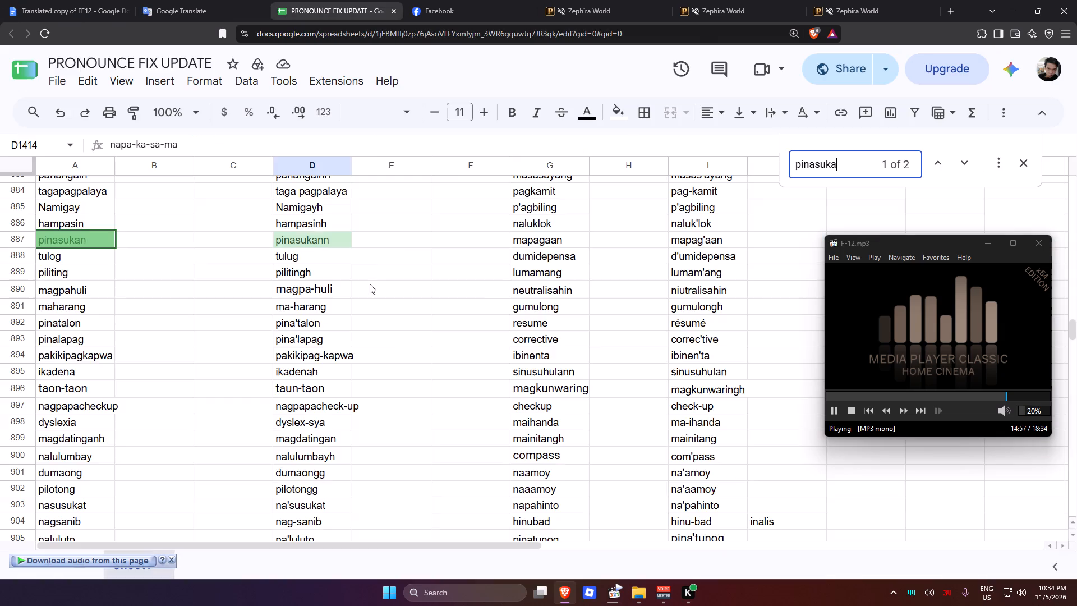
key("ctrl+1")
key("ctrl+3")
key("ctrl+1")
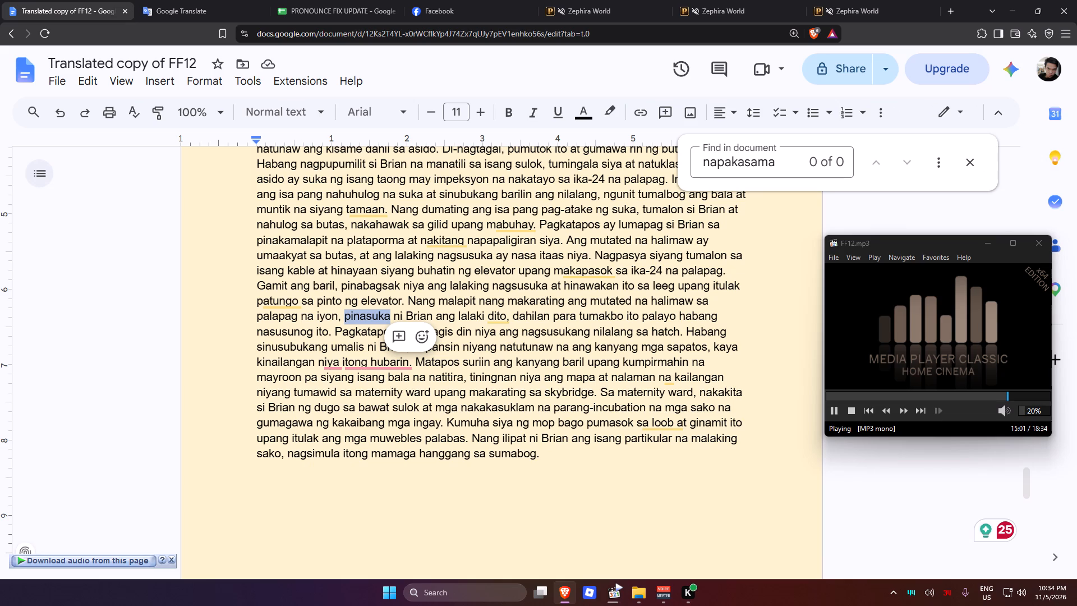
Look up "hubarin" from the phrase "kinailangan niya itong hubarin" in the PRONOUNCE FIX UPDATE sheet.
left_click(381, 369)
double_click(386, 361)
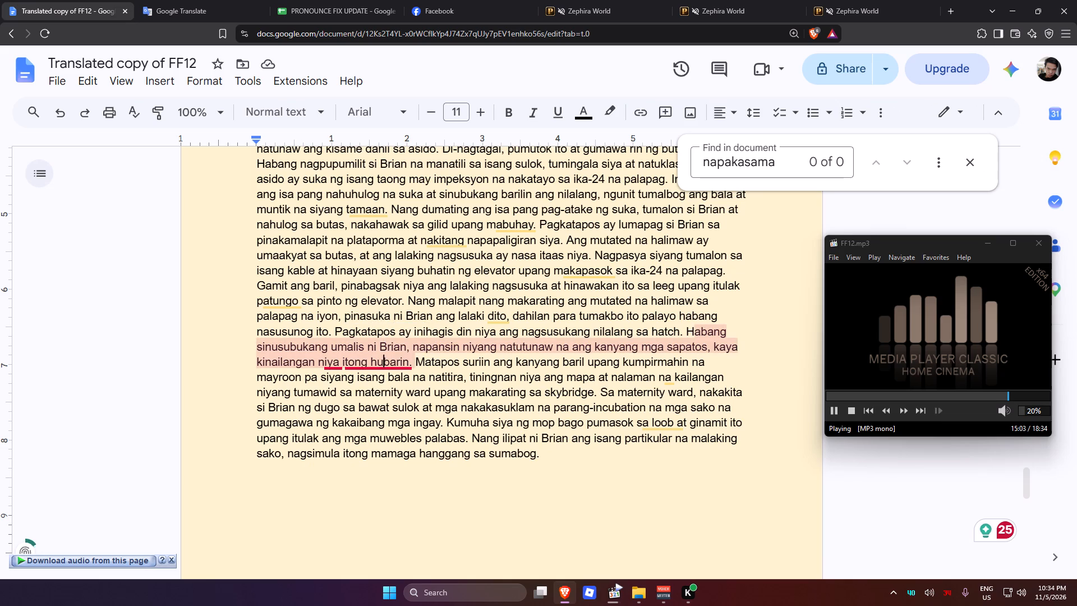
key("ctrl+c")
key("ctrl+2")
key("ctrl+3")
key("ctrl+f")
key("ctrl+v")
scroll(561, 281, "up", 2)
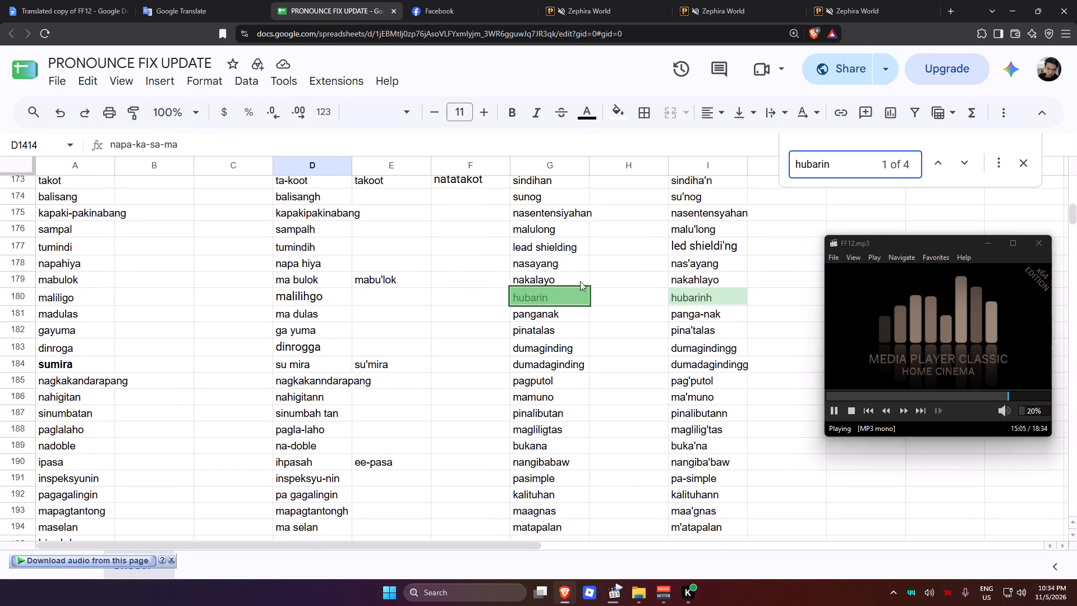
Copy the respelling "hubarinh" from the sheet and replace "hubarin" after "niya itong" in the script with it.
double_click(694, 296)
key("ctrl+a")
key("ctrl+c")
key("ctrl+1")
double_click(383, 363)
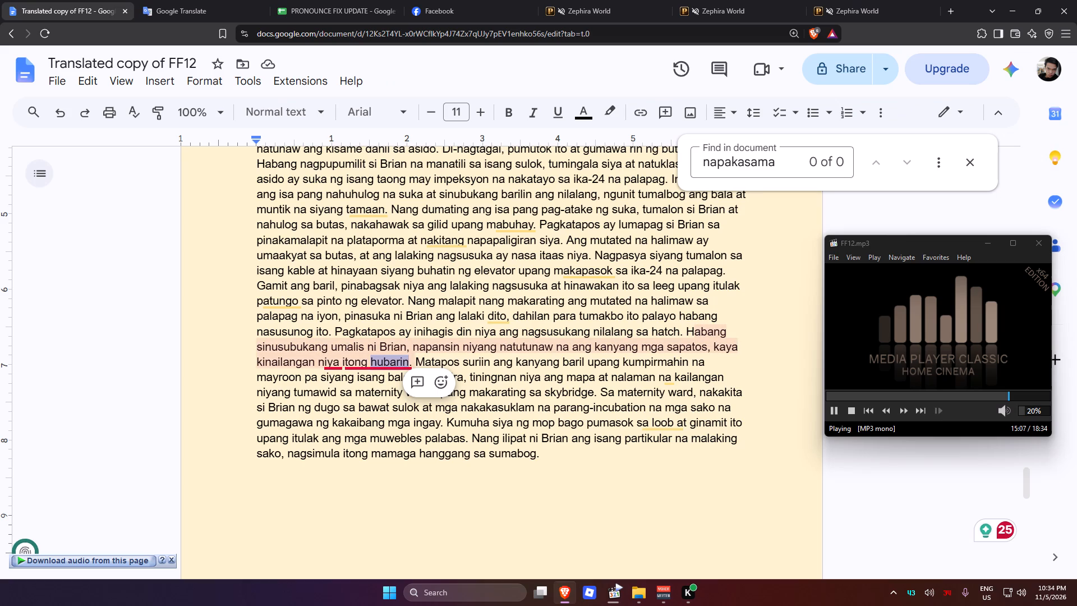
key("ctrl+v")
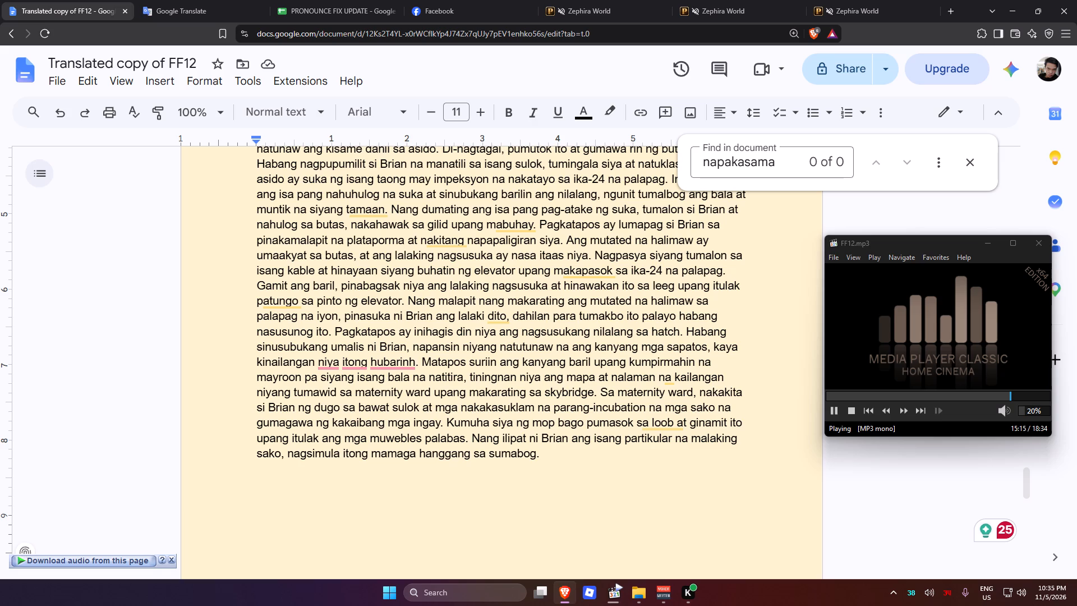
Look up "mamaga" from the phrase "nagsimula itong mamaga" in the PRONOUNCE FIX UPDATE sheet.
scroll(614, 426, "down", 2)
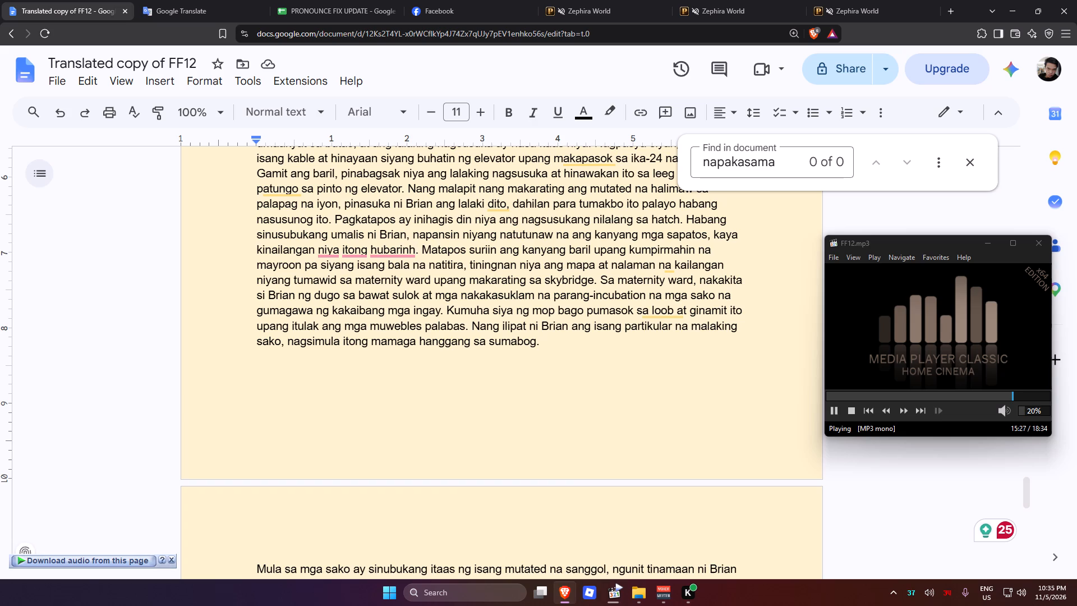
scroll(508, 341, "down", 2)
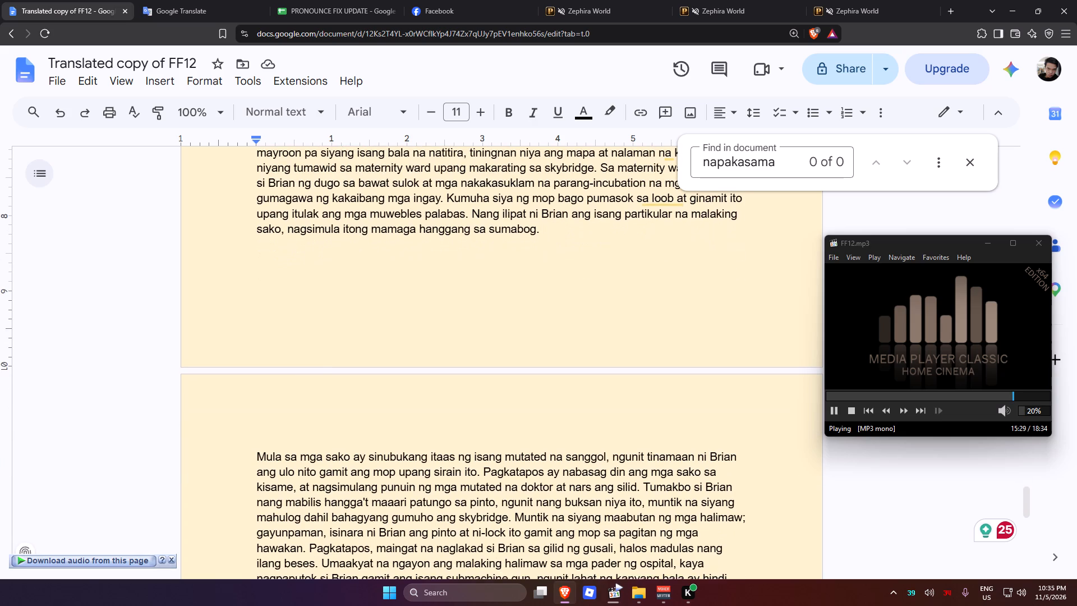
scroll(510, 345, "up", 1)
double_click(392, 286)
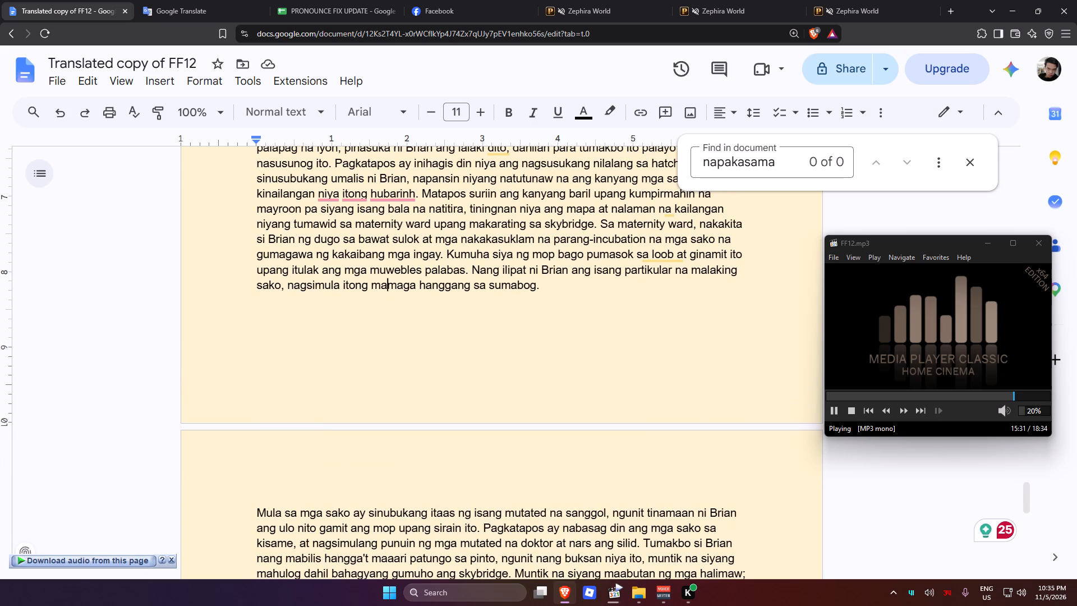
key("shift+Left")
key("ctrl+c")
key("ctrl+c")
key("ctrl+2")
key("ctrl+3")
key("ctrl+f")
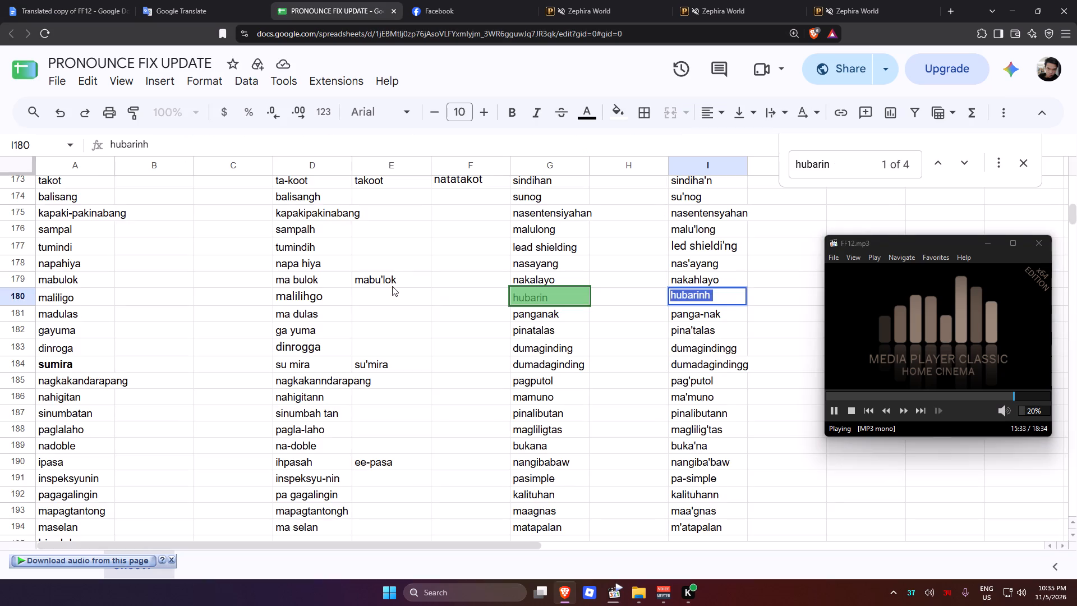
key("ctrl+v")
Copy the respelling "ma maga" from the sheet and replace "mamaga" after "nagsimula itong" in the script with it.
double_click(298, 530)
key("ctrl+a")
key("ctrl+c")
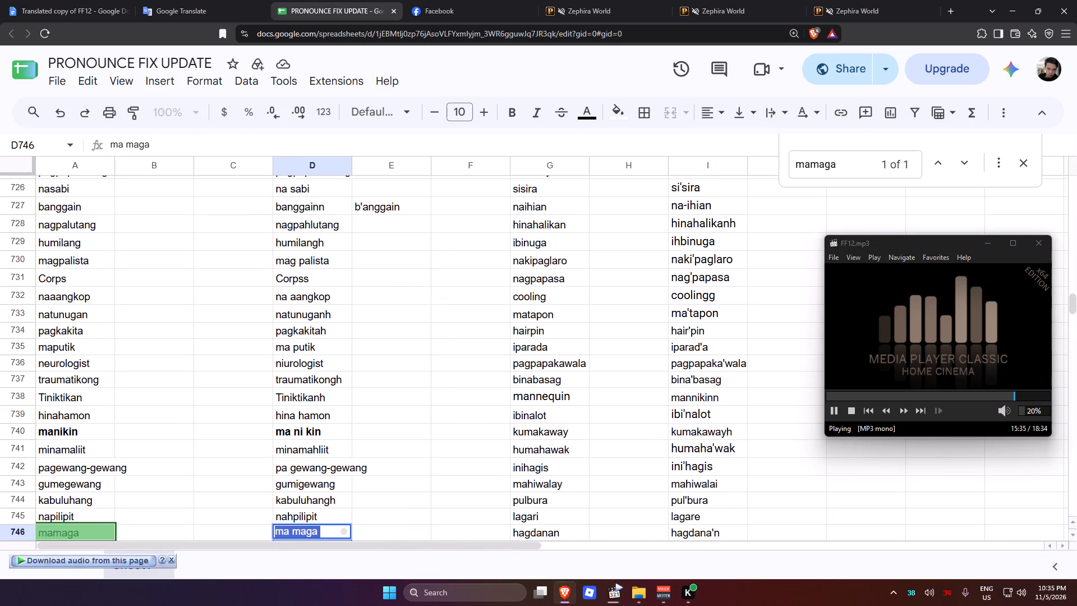
key("ctrl+1")
double_click(395, 283)
key("ctrl+v")
key("space")
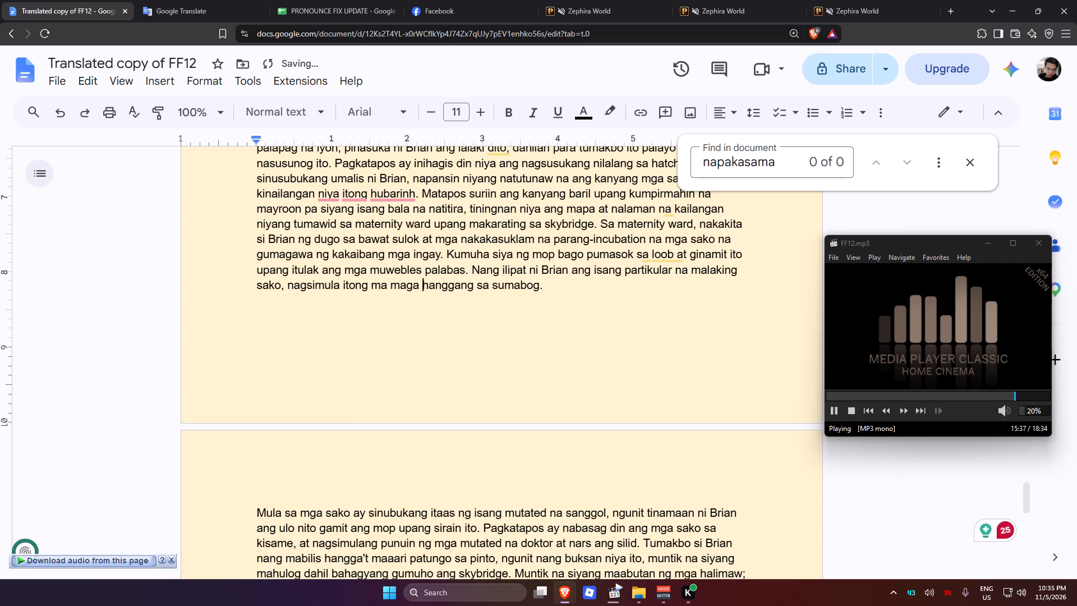
Follow the script against the narration from the end of the maternity ward page onto the passage starting "Mula sa mga sako".
scroll(513, 463, "down", 3)
scroll(514, 463, "up", 2)
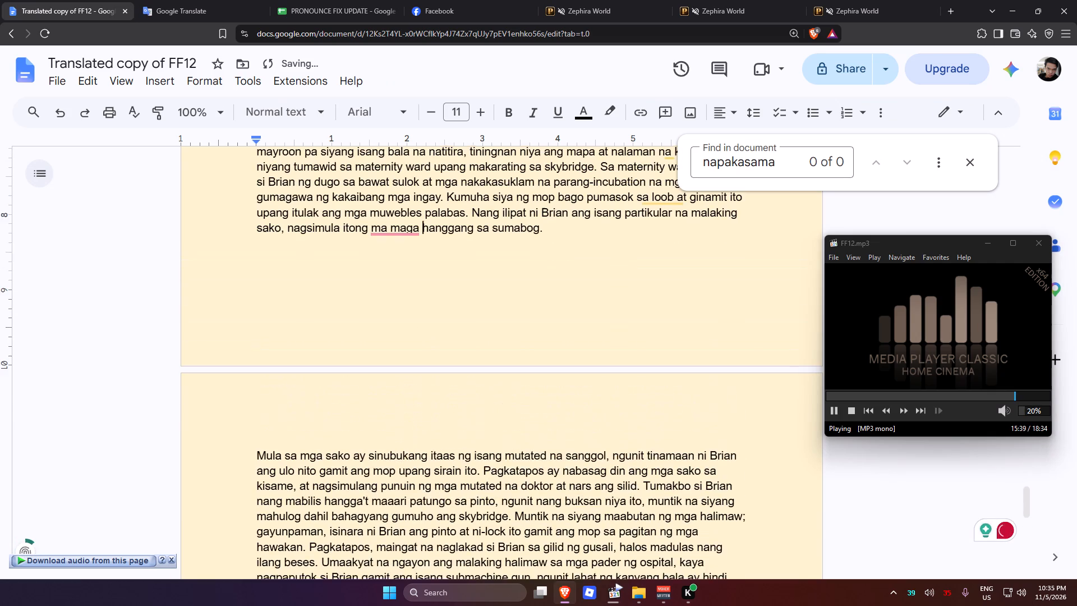
scroll(514, 463, "down", 2)
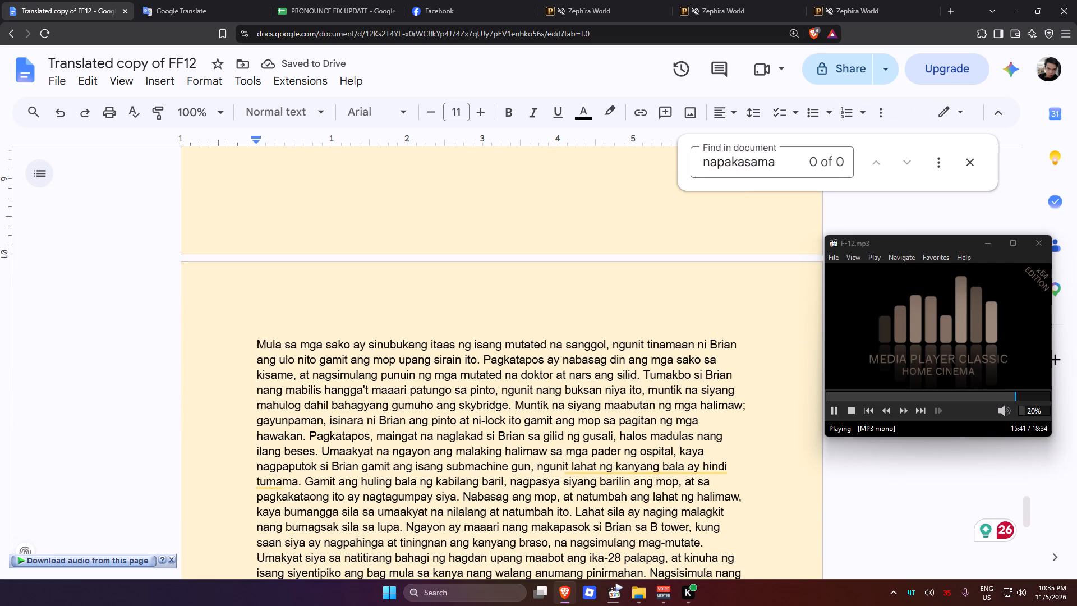
scroll(511, 463, "down", 2)
scroll(510, 462, "up", 3)
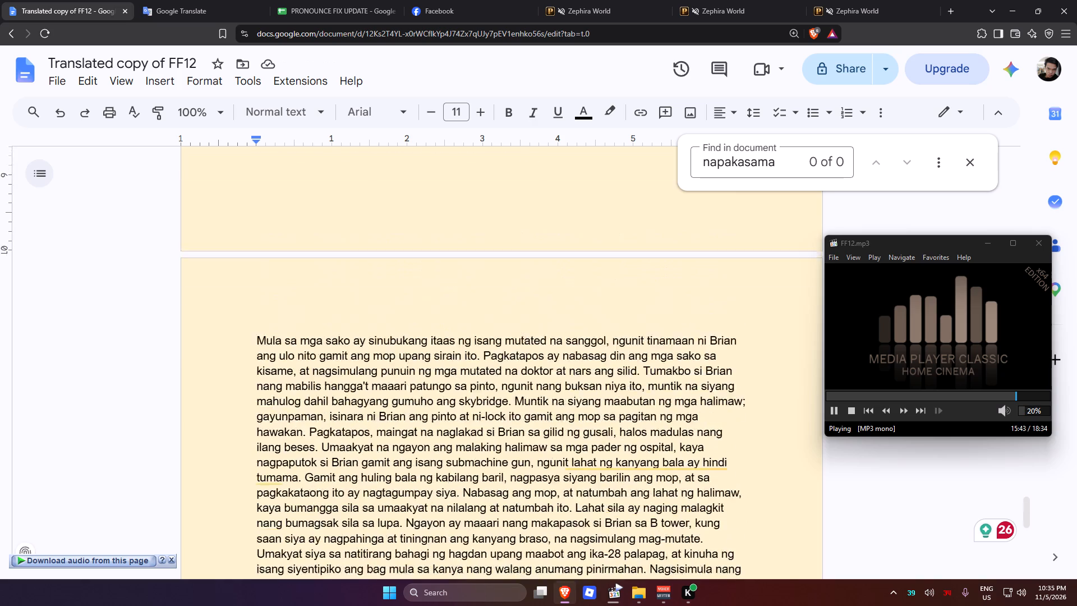
scroll(508, 459, "up", 1)
scroll(508, 458, "down", 1)
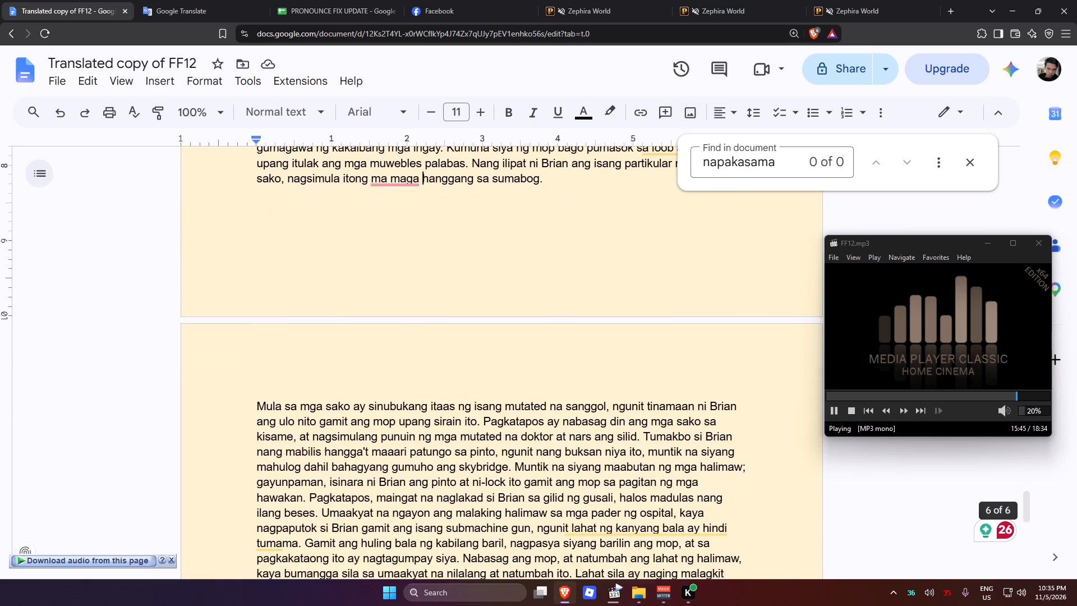
scroll(510, 456, "down", 3)
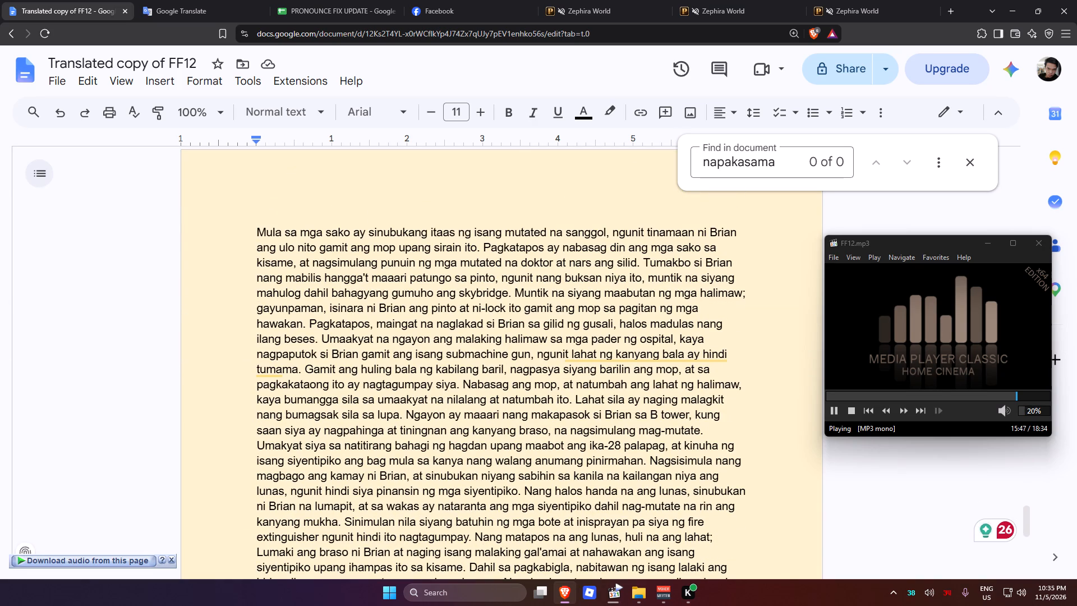
left_click(889, 593)
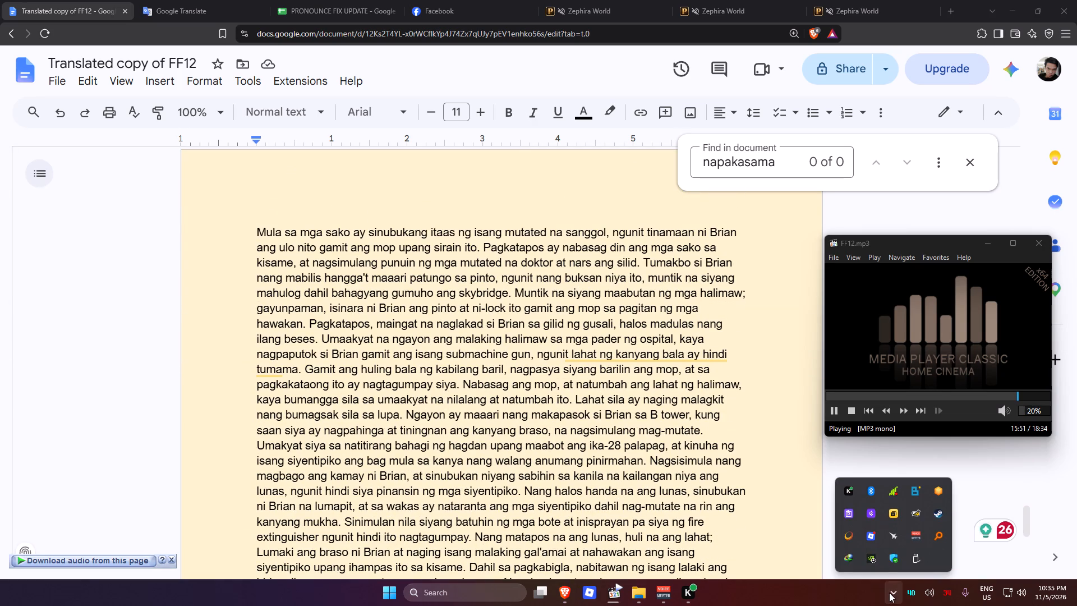
left_click(889, 593)
With the narration paused, replace "maabutan" after "Muntik na siyang" with the respelling "maabutann" copied from earlier in the script, and resume playback.
left_click(927, 379)
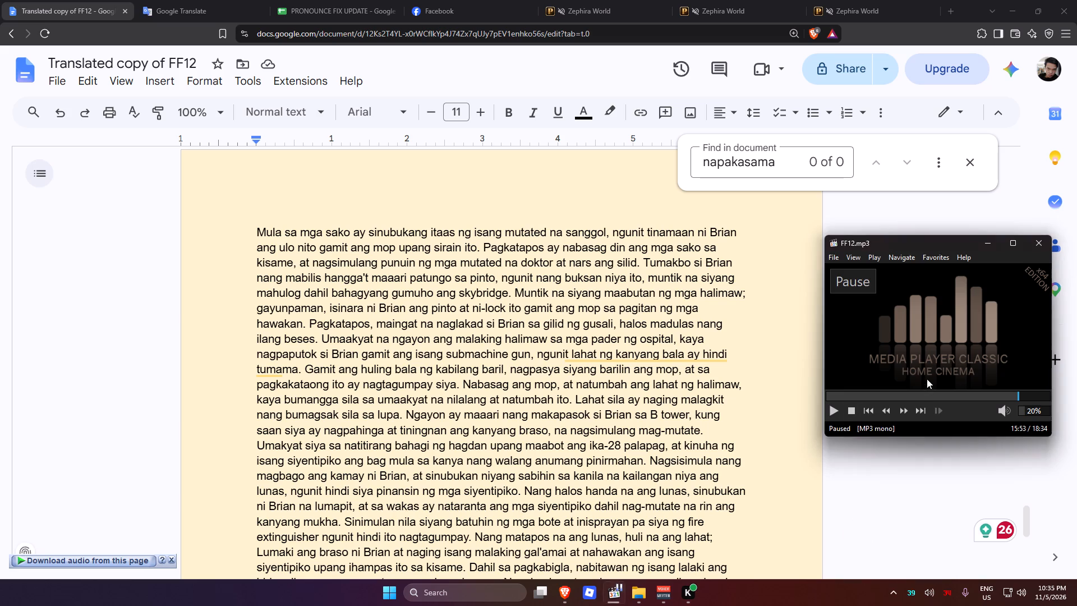
left_click(600, 352)
key("ctrl+f")
type("maabutan")
key("ctrl+a")
key("ctrl+c")
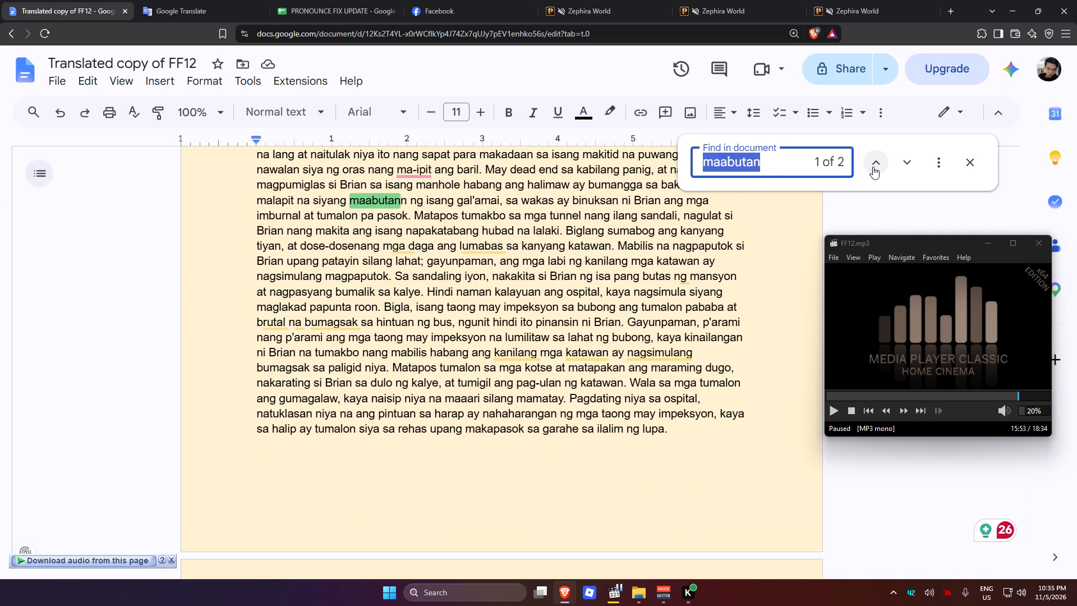
key("ctrl+c")
double_click(393, 201)
key("ctrl+c")
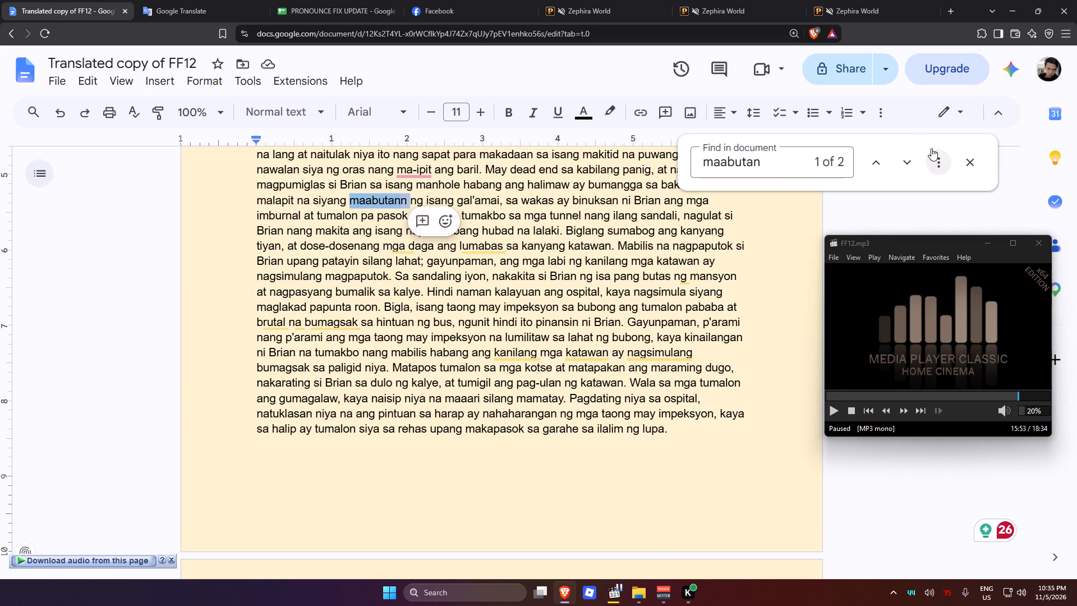
left_click(910, 159)
double_click(623, 515)
key("ctrl+v")
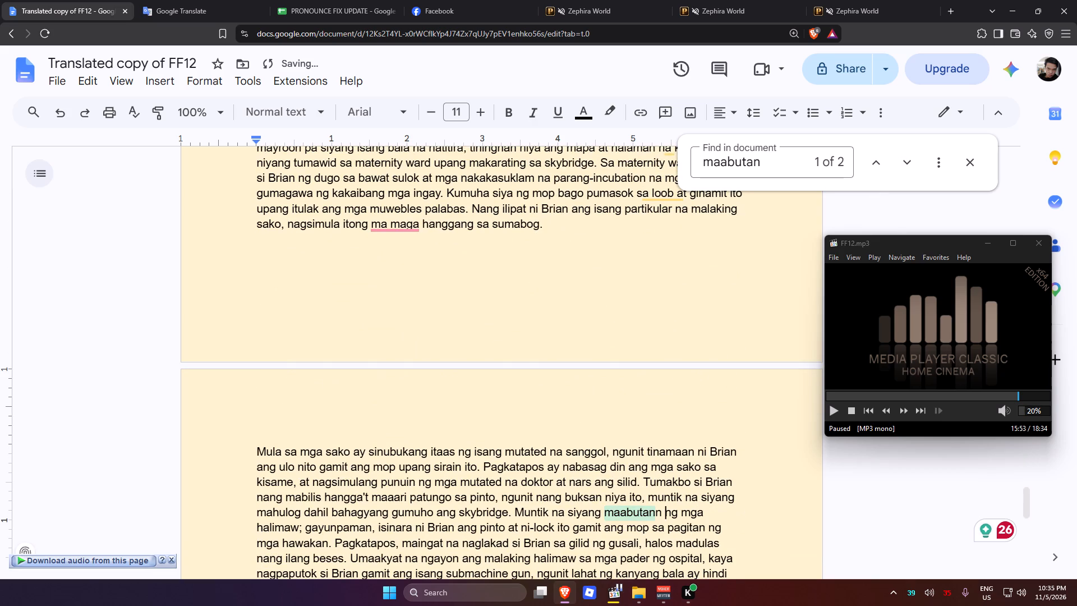
left_click(905, 333)
Reposition the media player and replace "hawakan" after "sa pagitan ng mga" in the script with "handle".
scroll(451, 494, "down", 4)
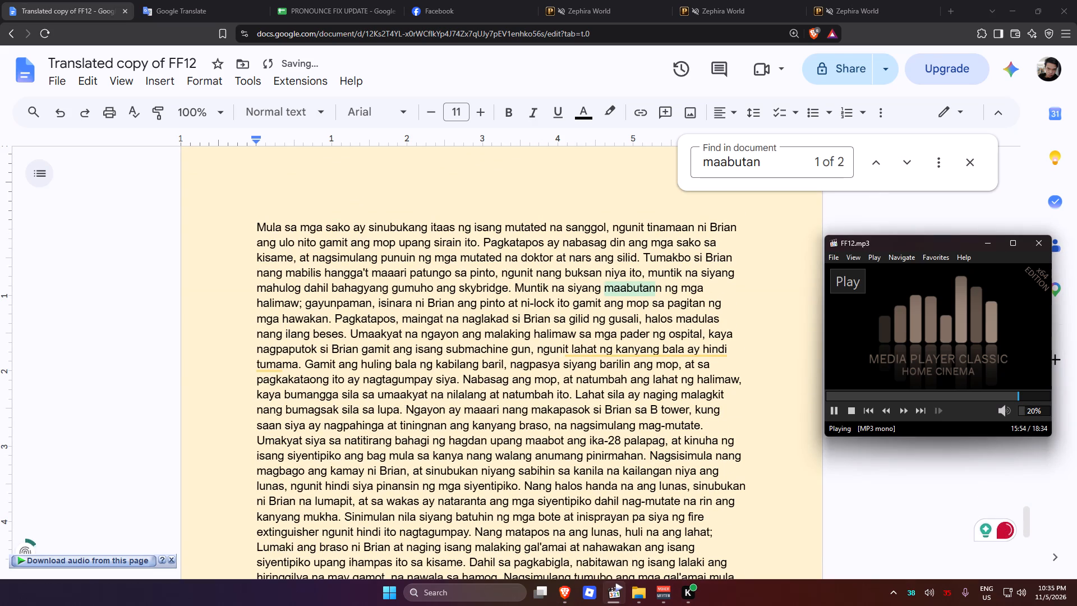
left_click_drag(967, 337, 933, 306)
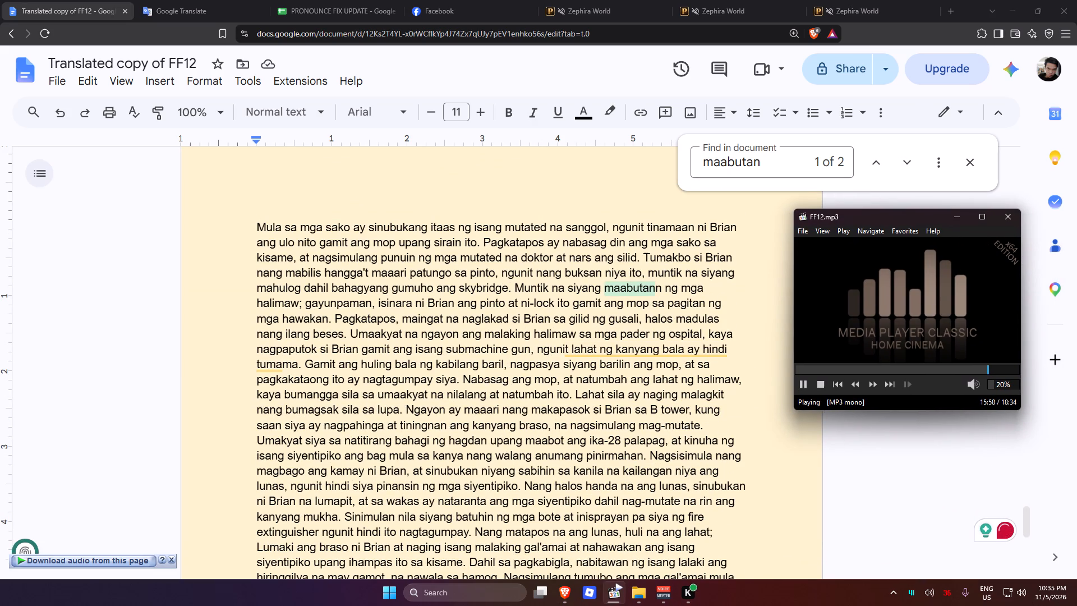
double_click(306, 319)
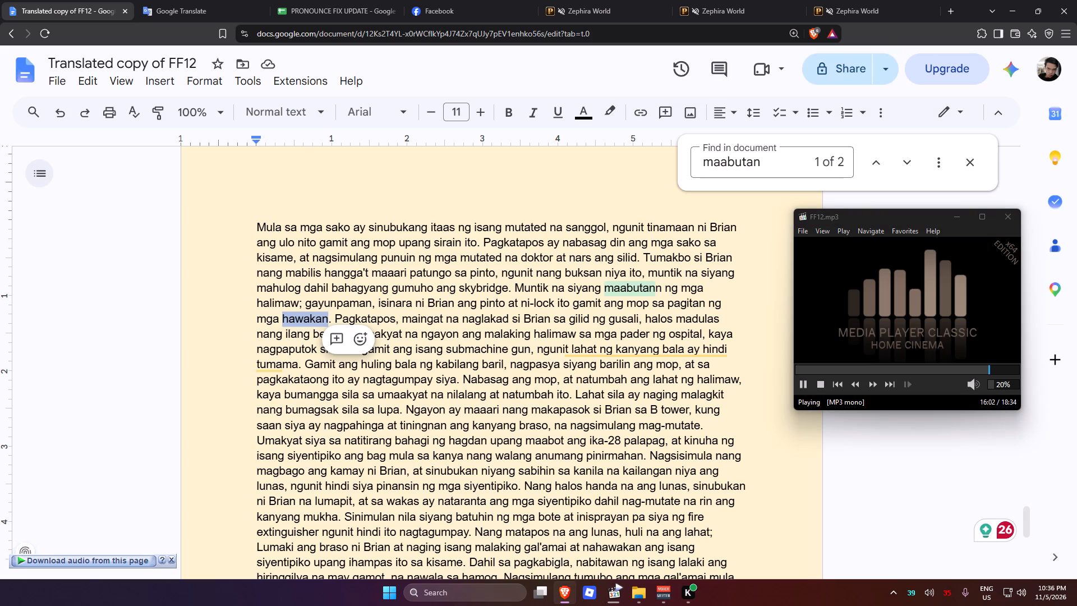
type("handal")
key("BackSpace")
key("BackSpace")
type("le")
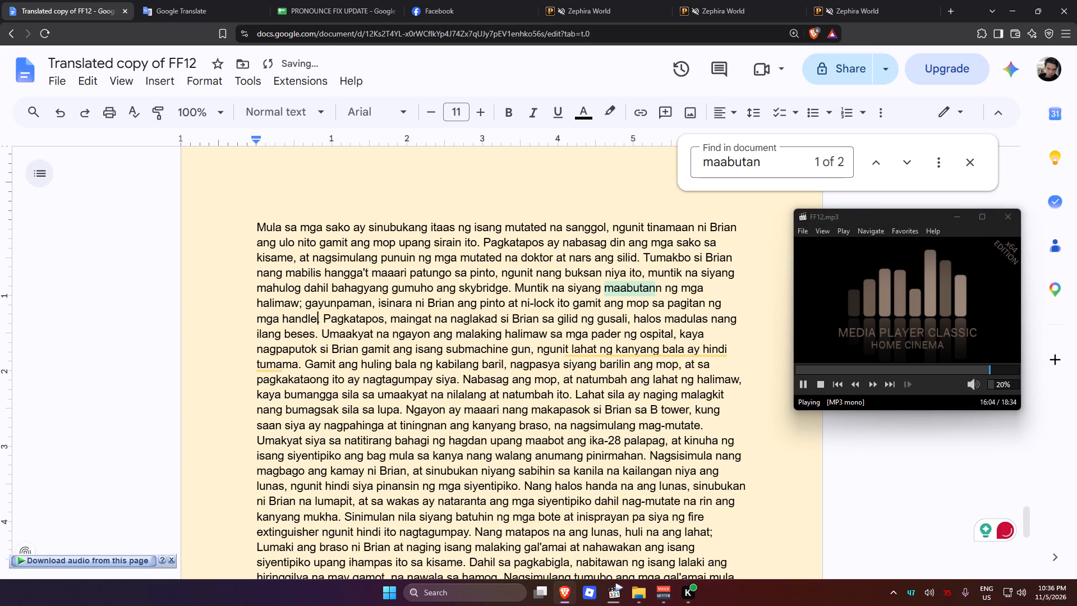
Pause the narration, copy "sa pagitan ng mga handle" from the script and listen to it as Filipino in Google Translate.
left_click(838, 292)
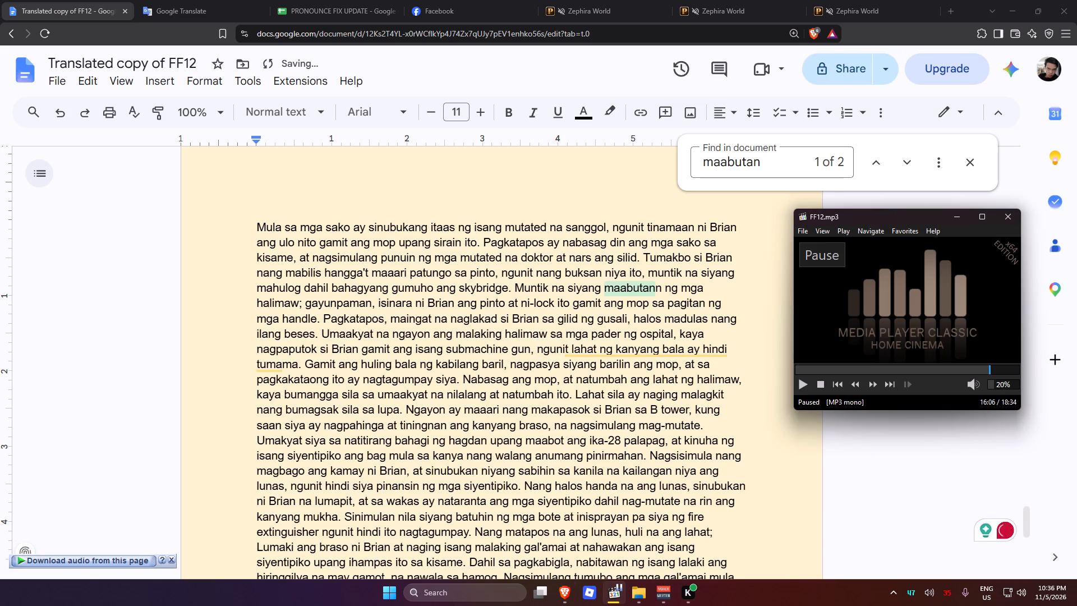
left_click_drag(317, 321, 653, 305)
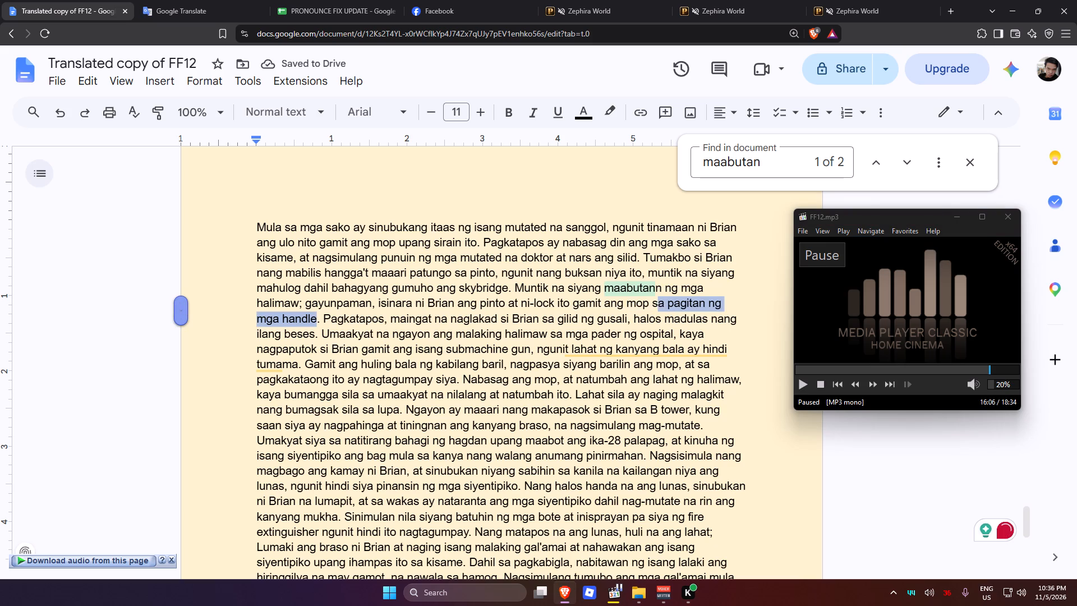
left_click_drag(653, 305, 650, 304)
key("ctrl+c")
key("ctrl+c")
key("ctrl+2")
left_click(342, 172)
key("ctrl+a")
key("ctrl+v")
left_click(303, 163)
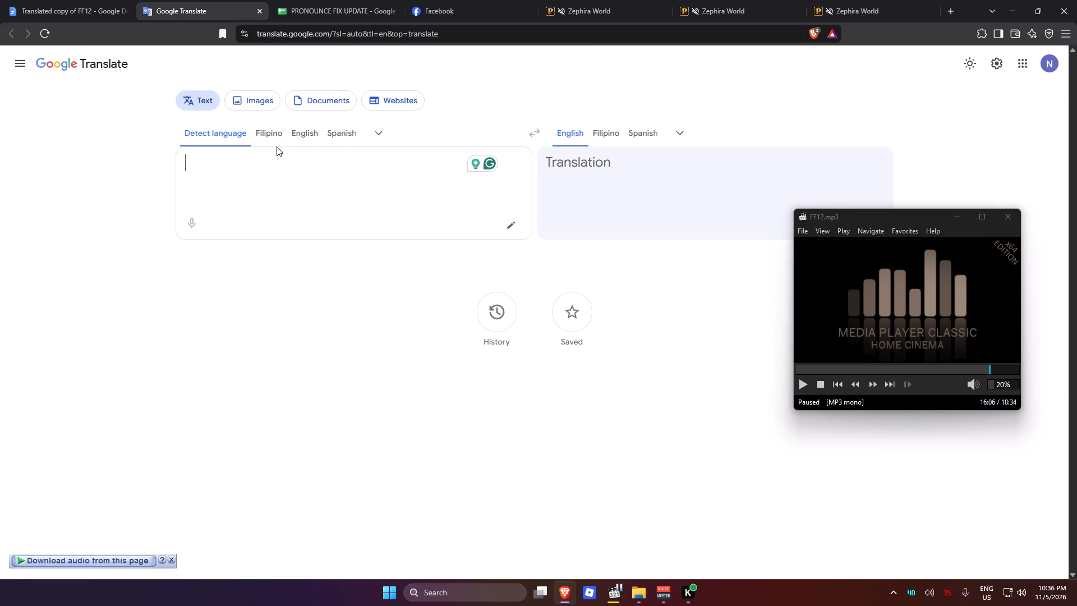
left_click(273, 139)
left_click(273, 153)
key("ctrl+a")
key("ctrl+v")
left_click(267, 159)
key("ctrl+a")
key("ctrl+v")
left_click(216, 218)
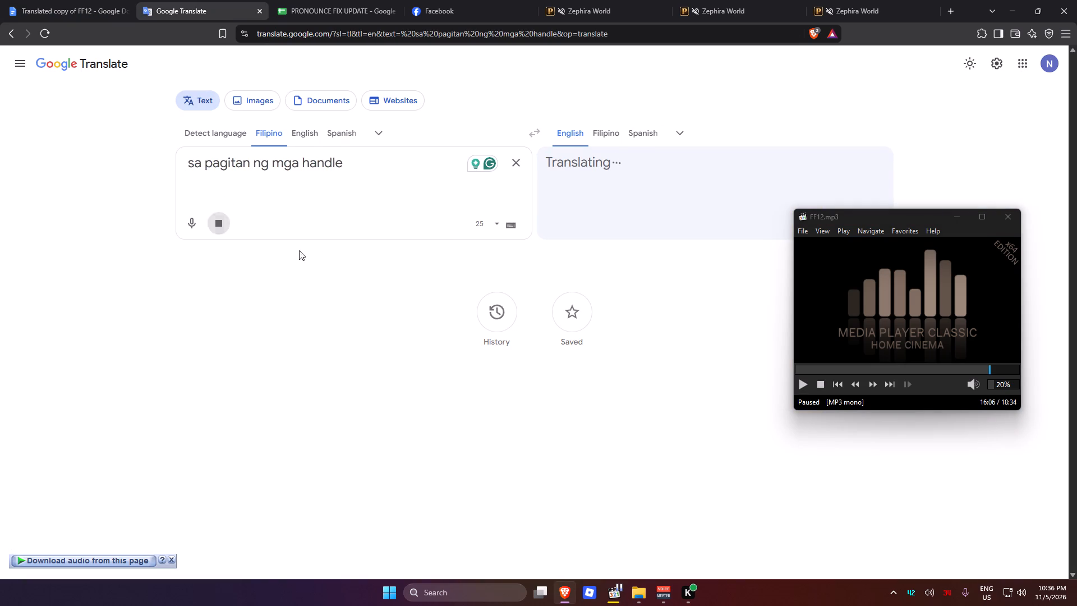
key("ctrl+1")
key("ctrl+2")
key("ctrl+1")
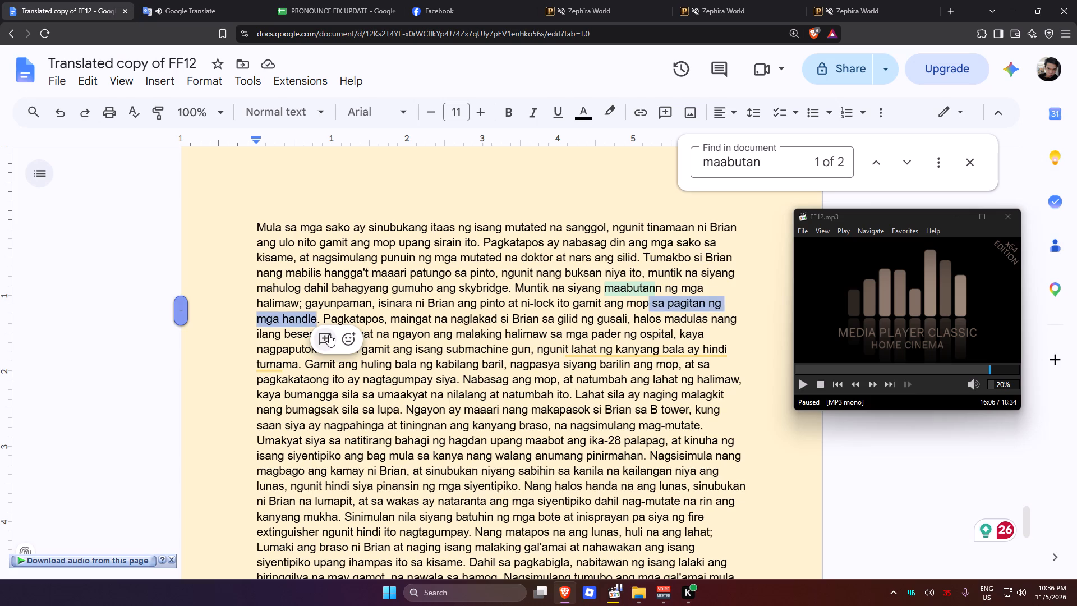
Resume the narration after "mga handle" and replay its last few seconds while following the script.
scroll(329, 334, "down", 2)
scroll(629, 292, "up", 1)
left_click(821, 295)
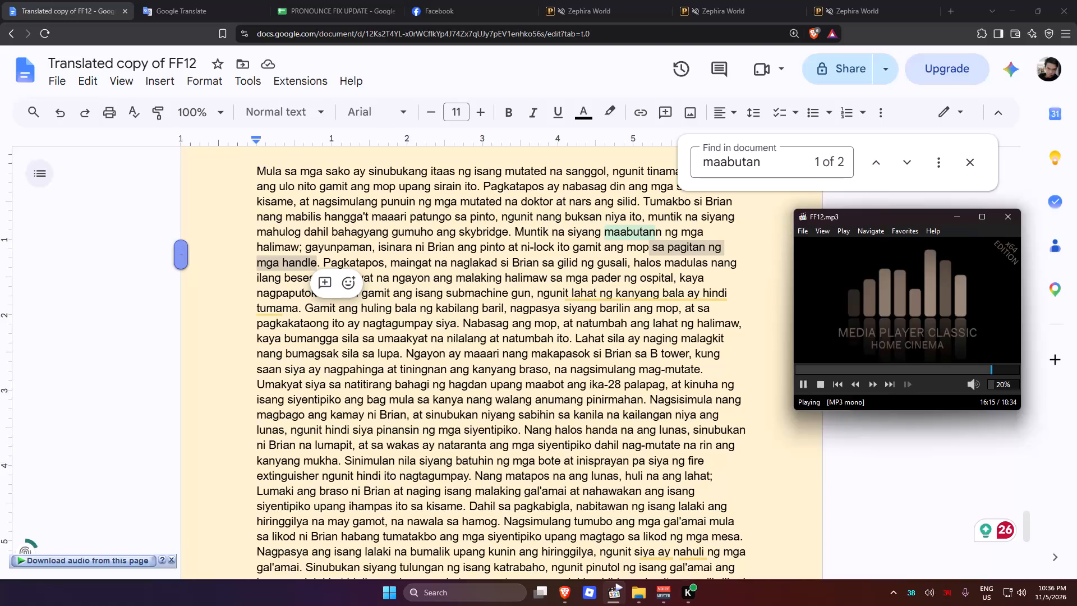
left_click(877, 300)
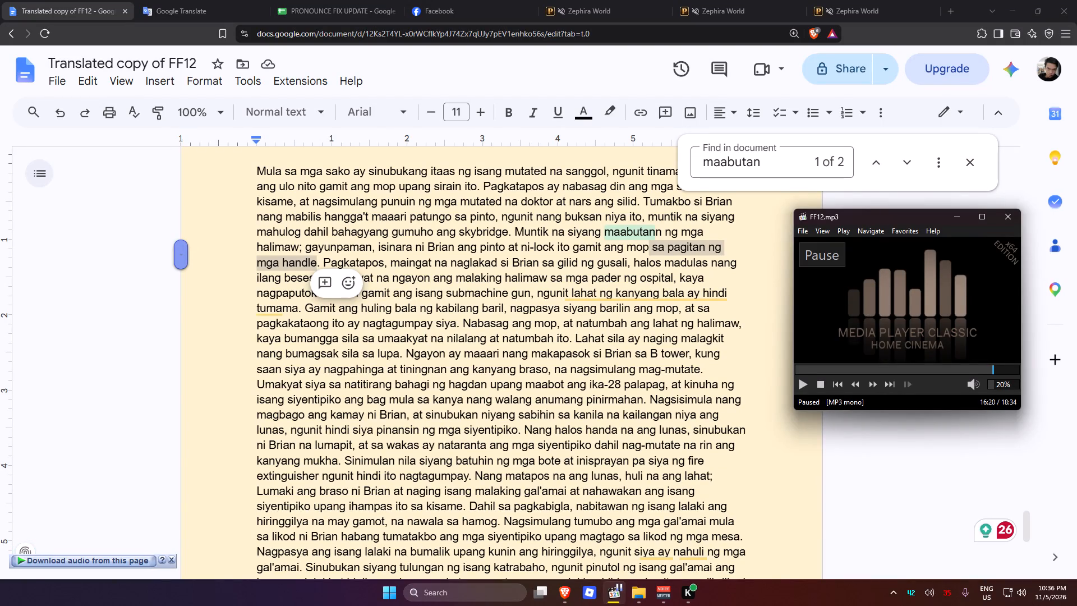
left_click(881, 295)
key("Left")
key("Left")
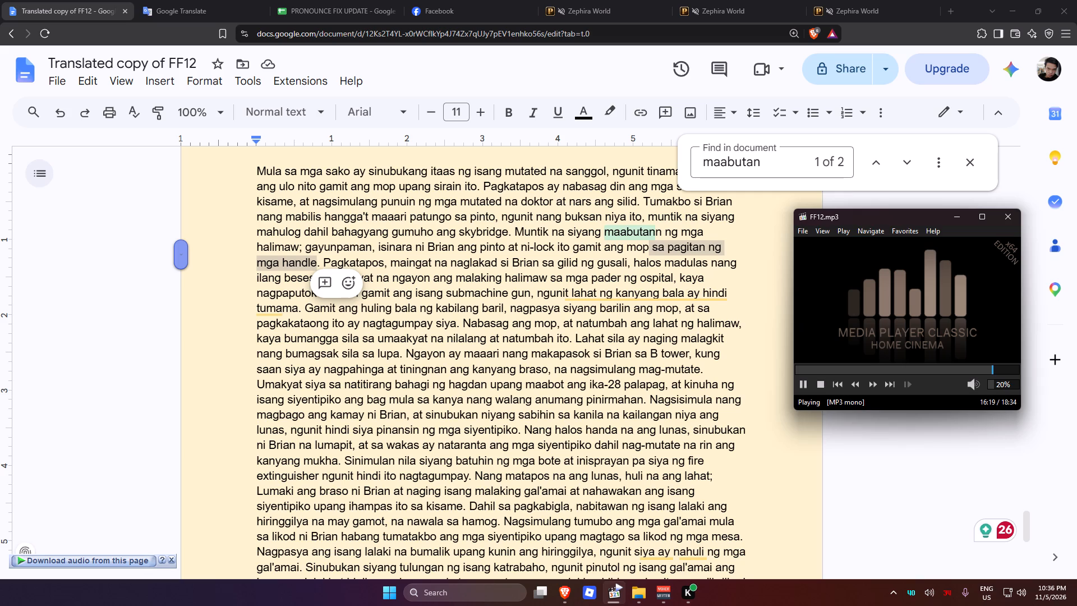
Launch Adobe Premiere Pro 2022.
type("adobe")
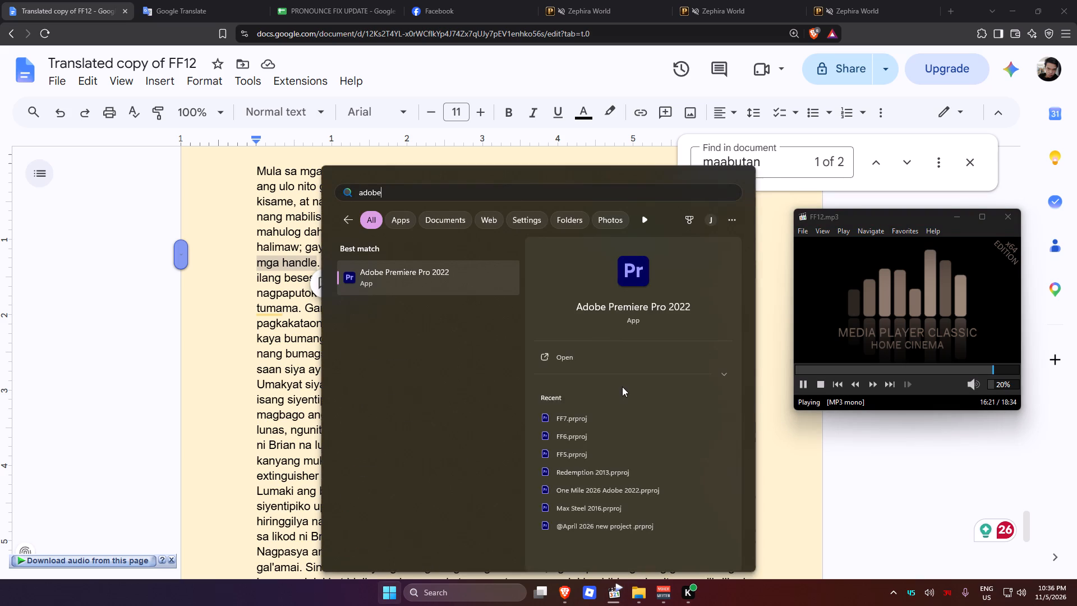
key("Return")
Rewind the narration a few seconds and search the script for "nagtag" to locate the passage being read.
left_click(848, 311)
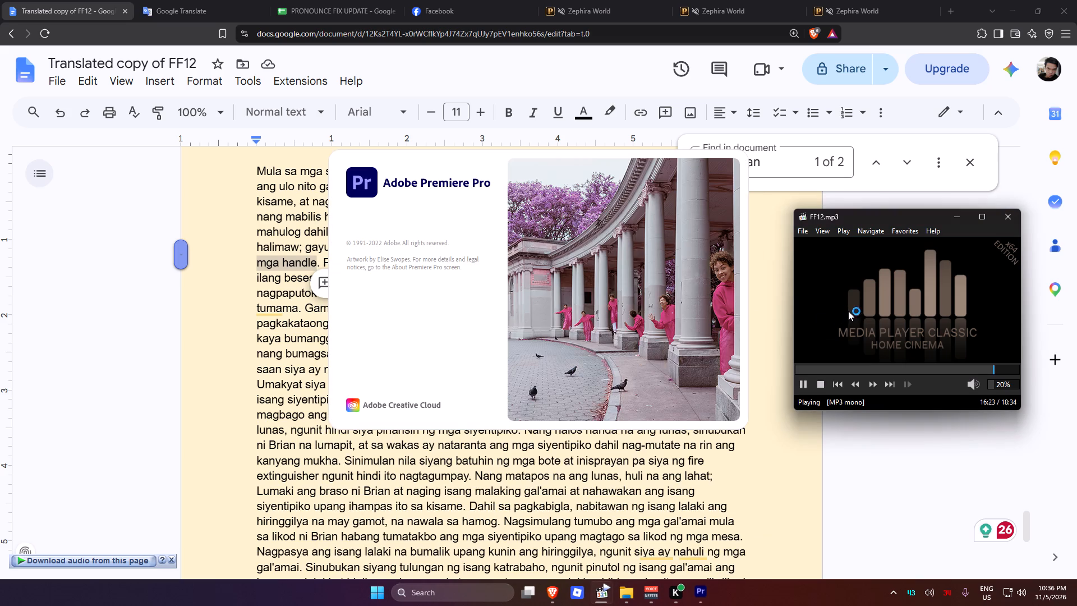
left_click(307, 397)
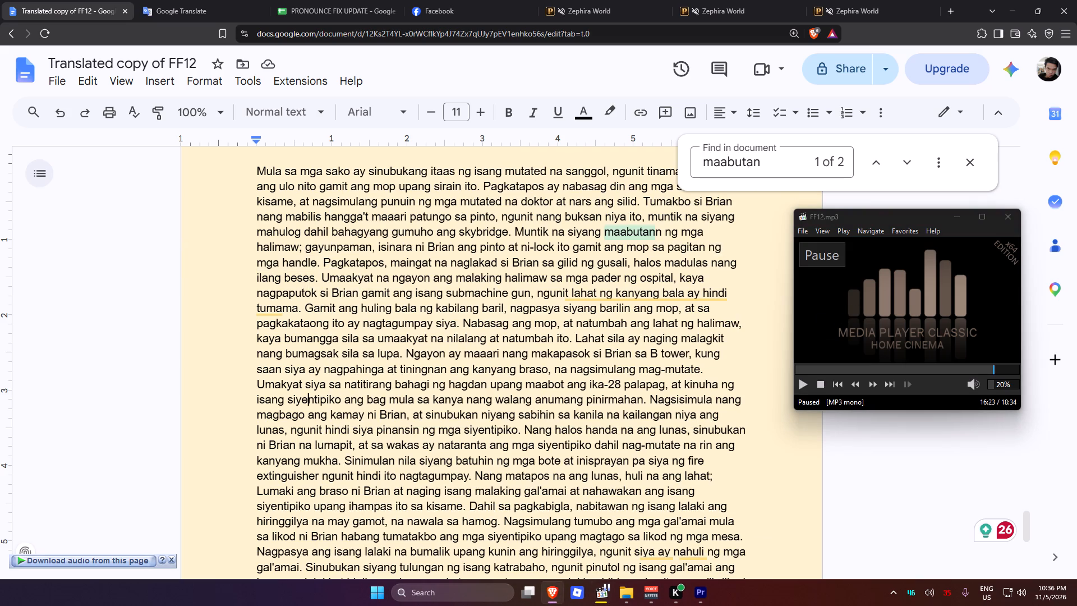
left_click(882, 310)
key("Left")
key("Left")
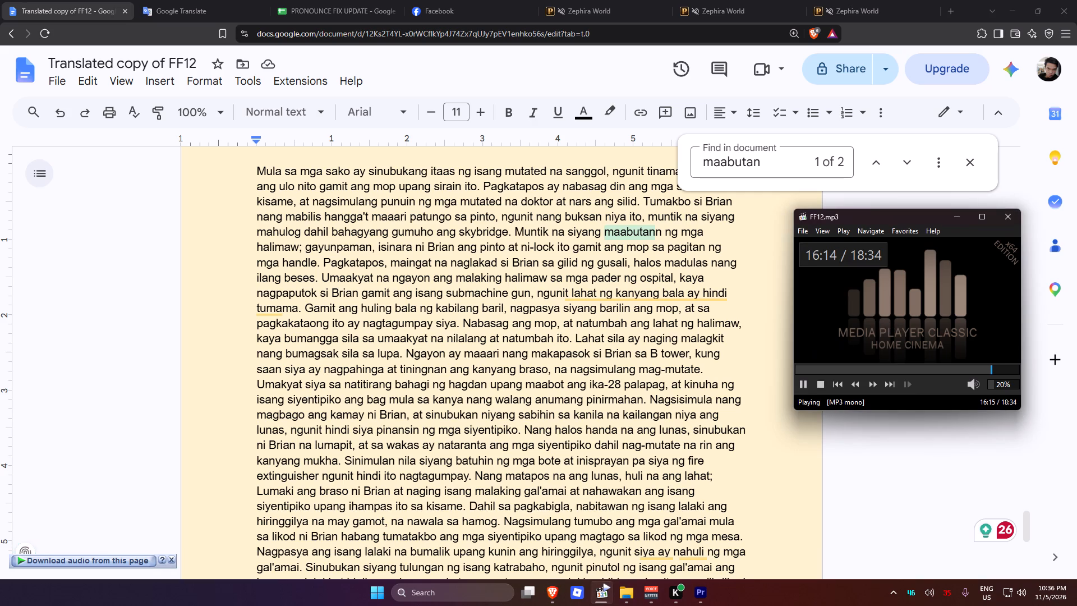
left_click(643, 393)
key("ctrl+f")
type("naf")
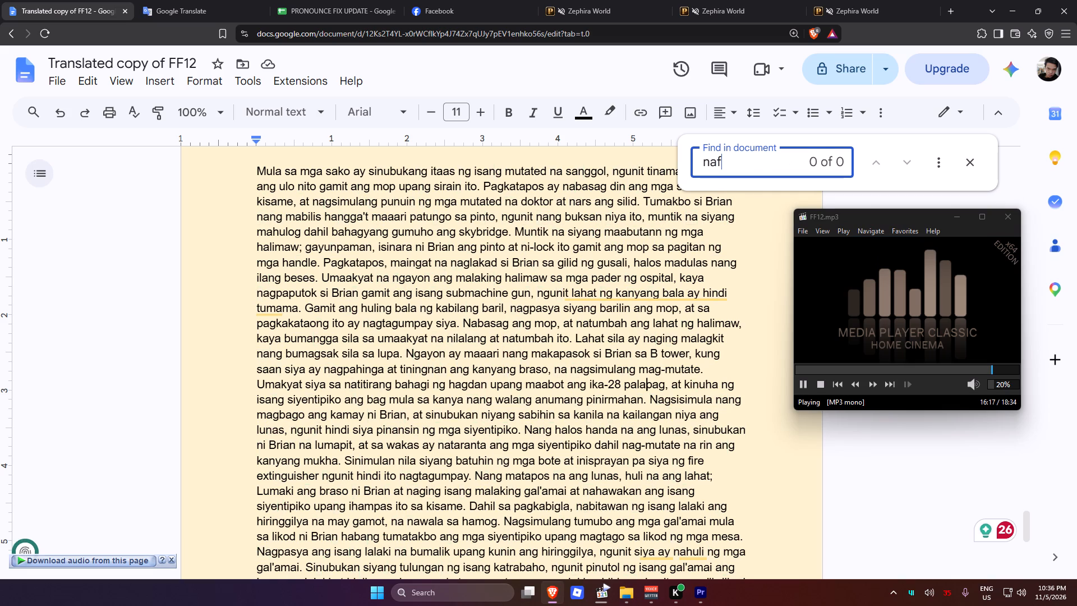
key("BackSpace")
type("gtag")
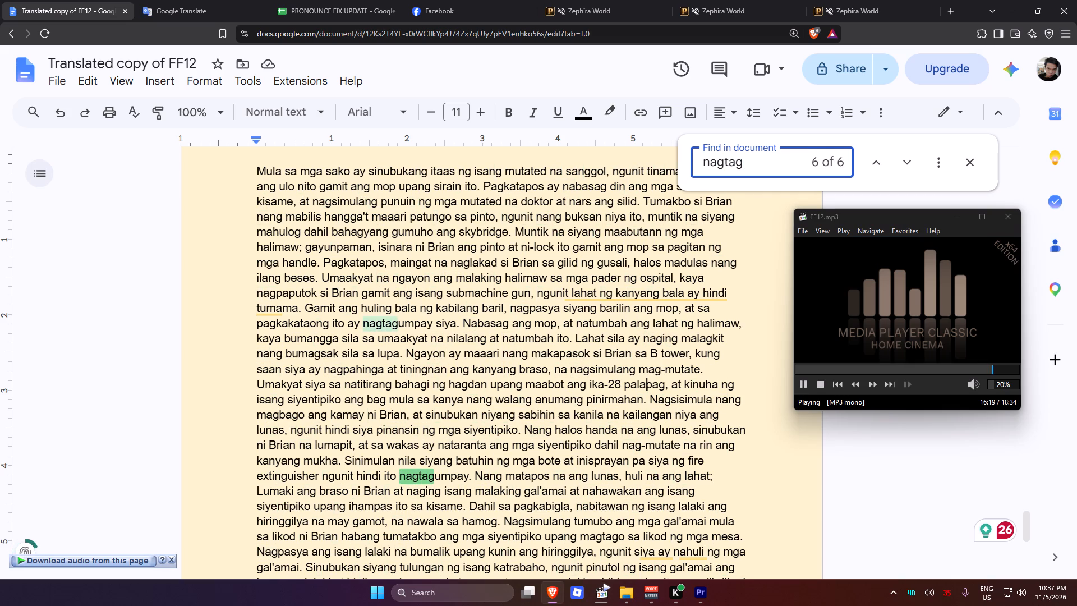
scroll(584, 389, "down", 1)
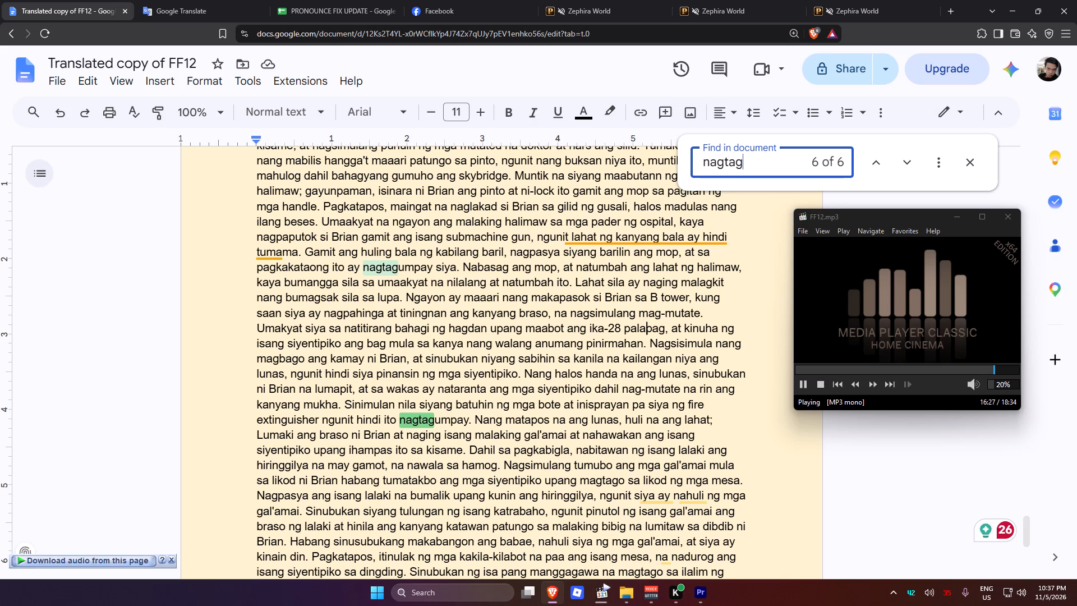
With the narration paused, find the second occurrence of "B tower" in the script and resume playback from there.
left_click(859, 255)
left_click_drag(771, 163, 472, 151)
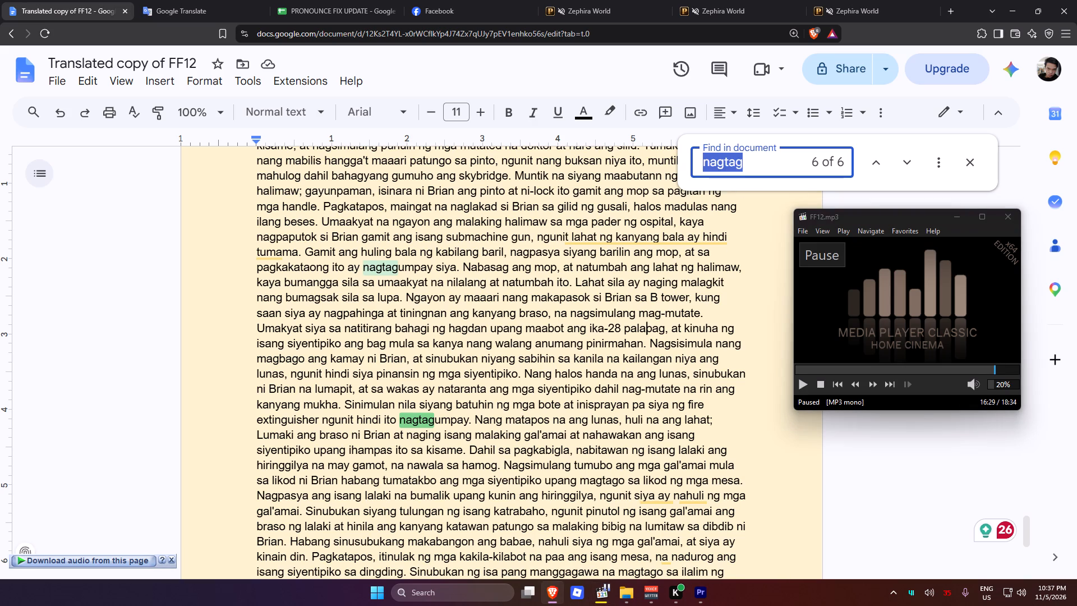
type("B tower")
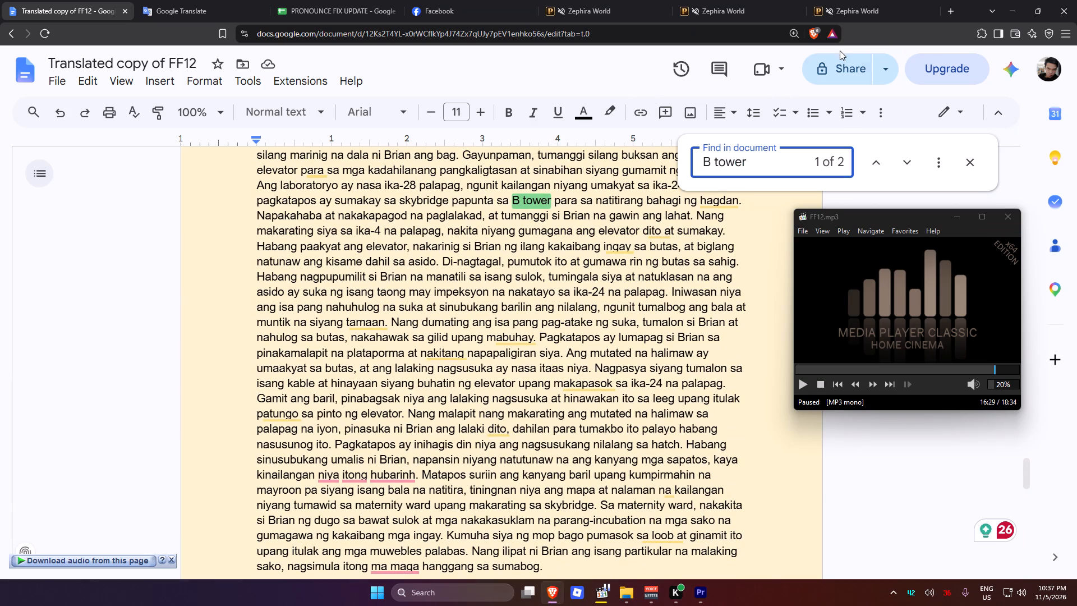
left_click(918, 164)
left_click(924, 318)
scroll(453, 460, "down", 2)
scroll(533, 498, "down", 3)
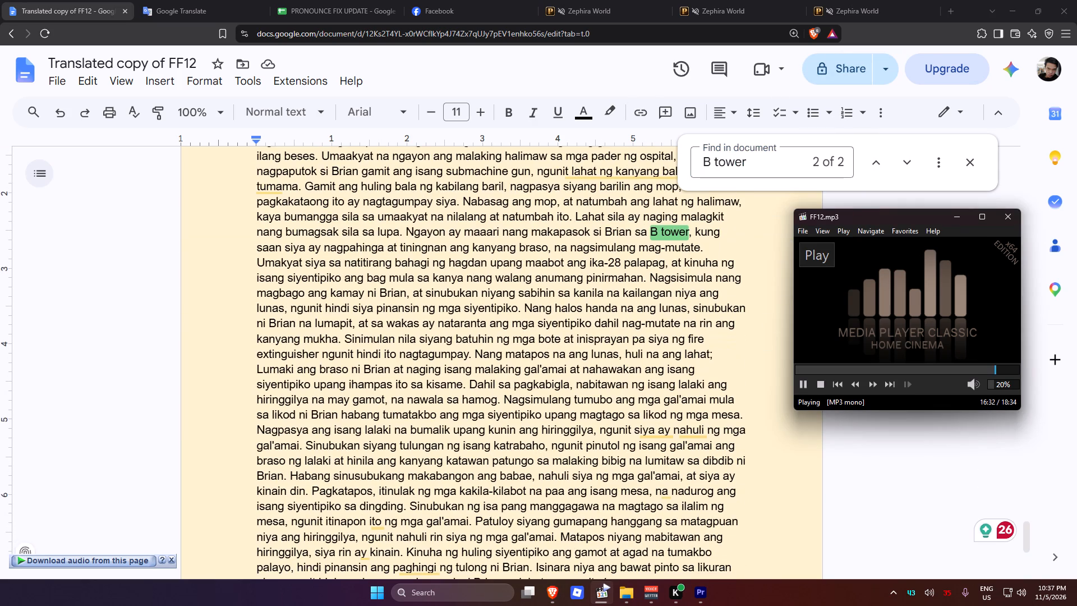
Open the recent project FF ATTACK ON TITAN in Premiere Pro and return to the script.
left_click(700, 589)
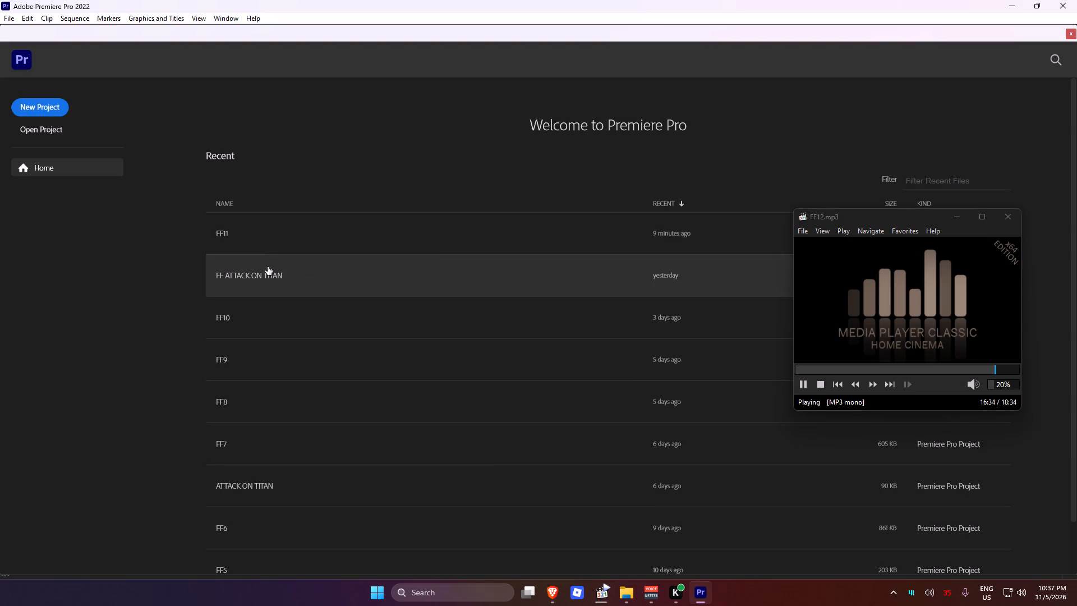
left_click(265, 274)
key("alt+Tab")
key("alt+Tab")
key("alt+Tab")
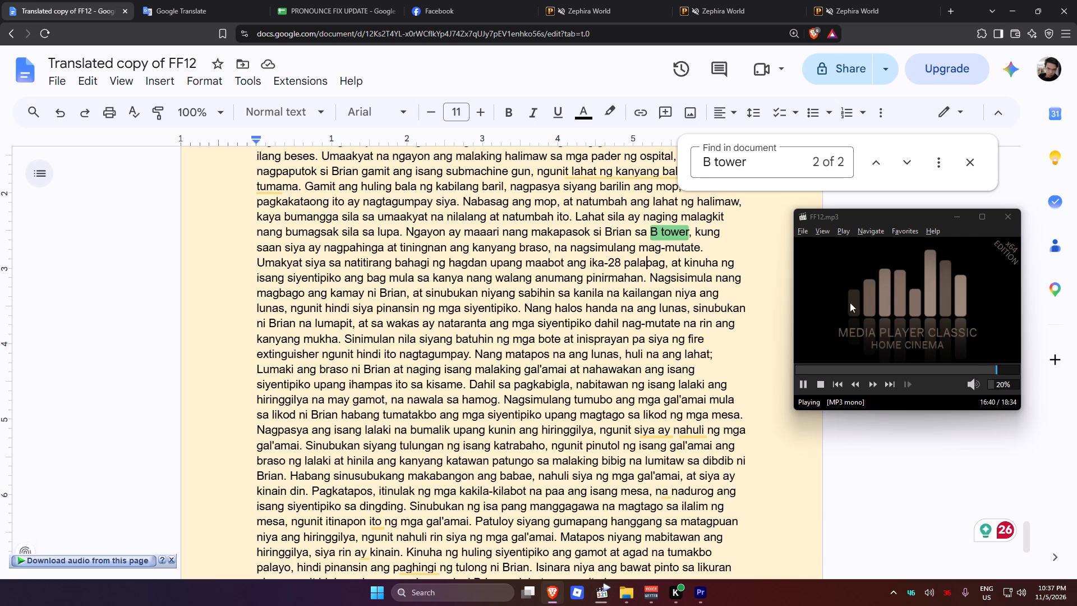
Pause the narration, save the FF ATTACK ON TITAN project in Premiere Pro and switch back to the script.
left_click(877, 298)
left_click(703, 594)
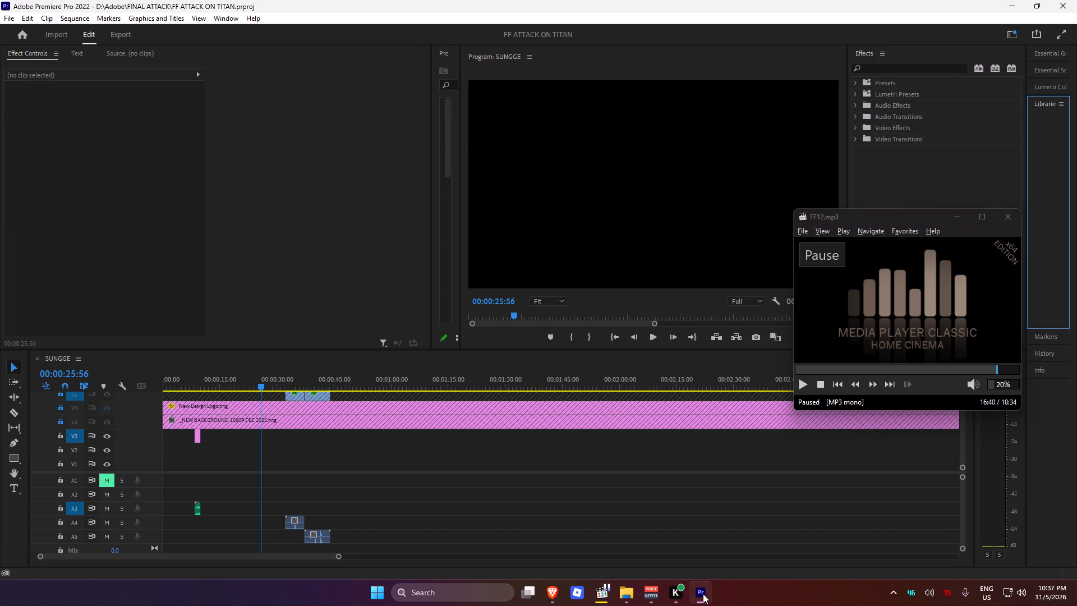
key("ctrl+s")
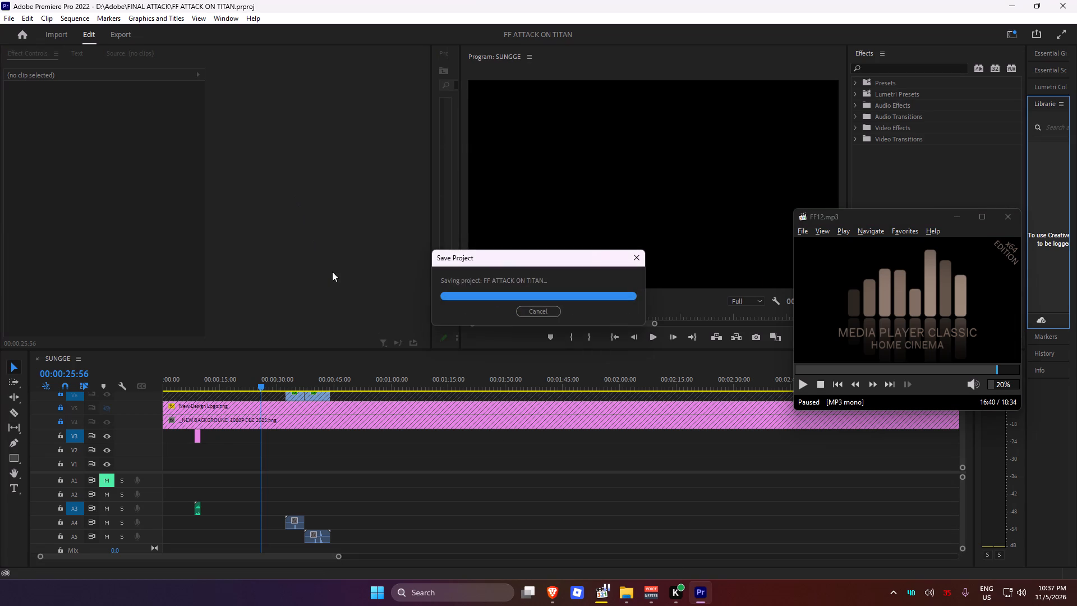
key("alt+Tab")
key("alt+Tab")
key("alt+Tab")
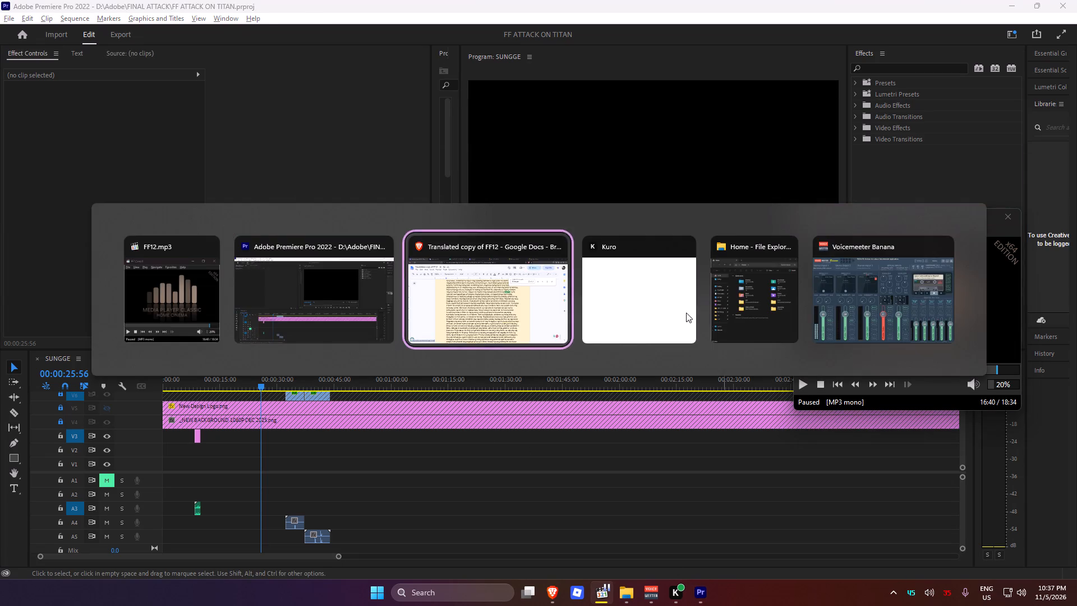
Resume the narration and follow the script from the "B tower" passage on through the final page.
left_click(832, 291)
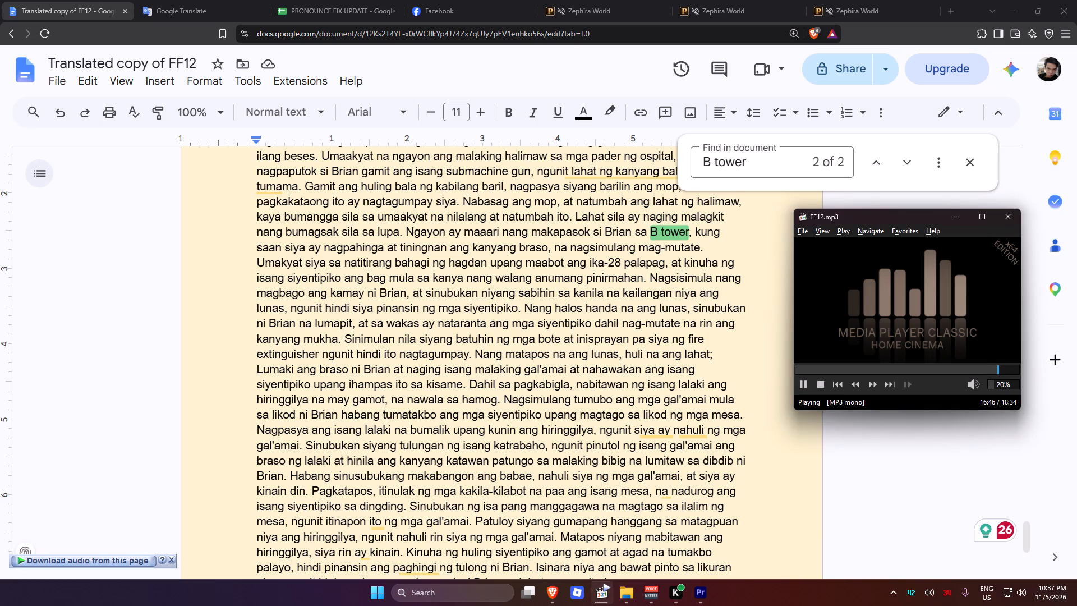
scroll(619, 318, "down", 1)
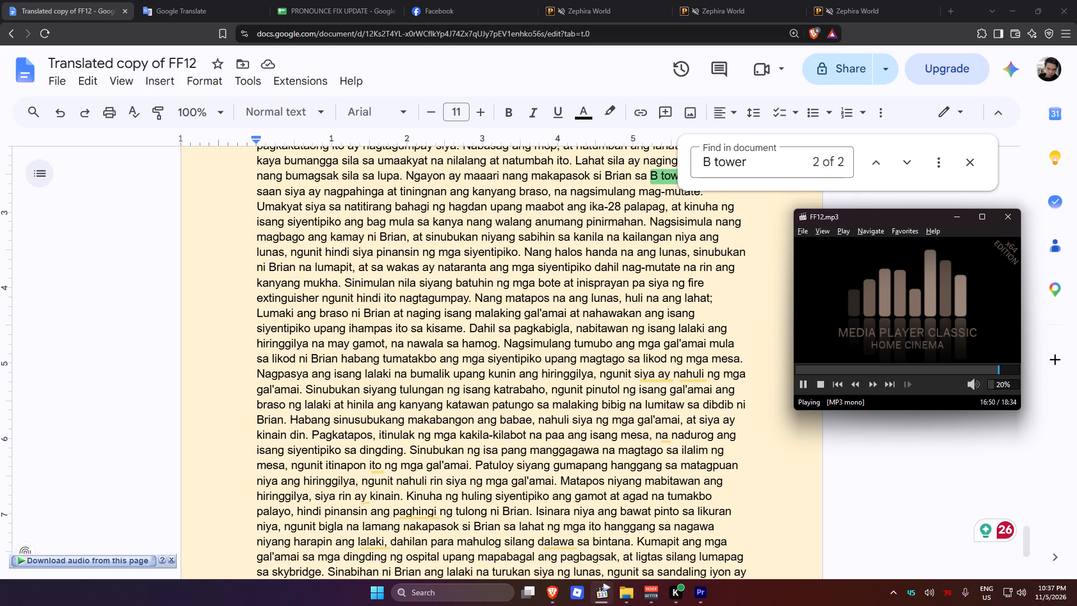
scroll(505, 304, "up", 1)
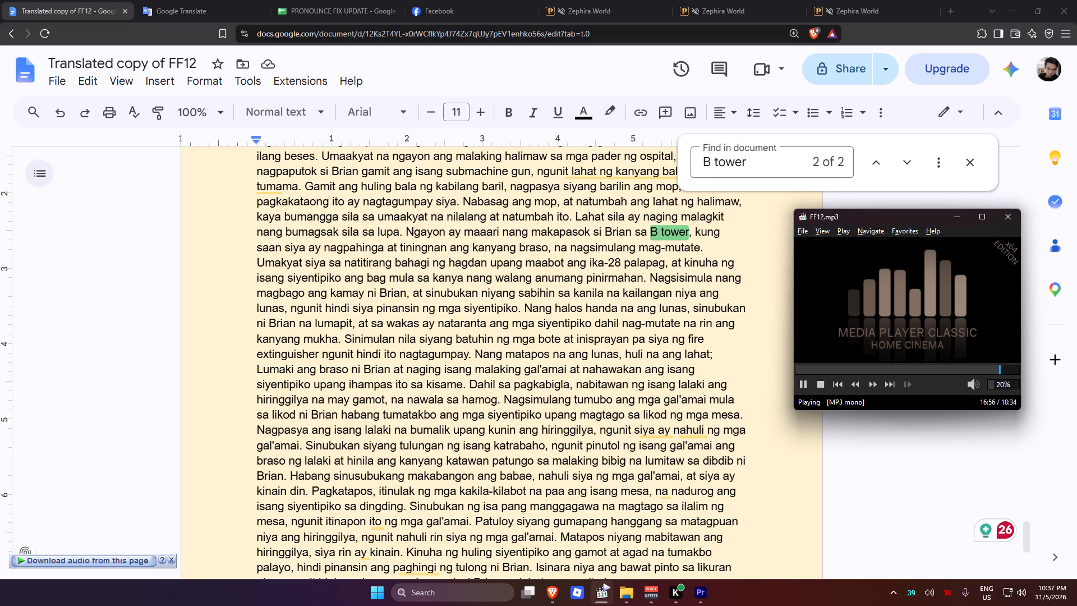
scroll(601, 361, "down", 1)
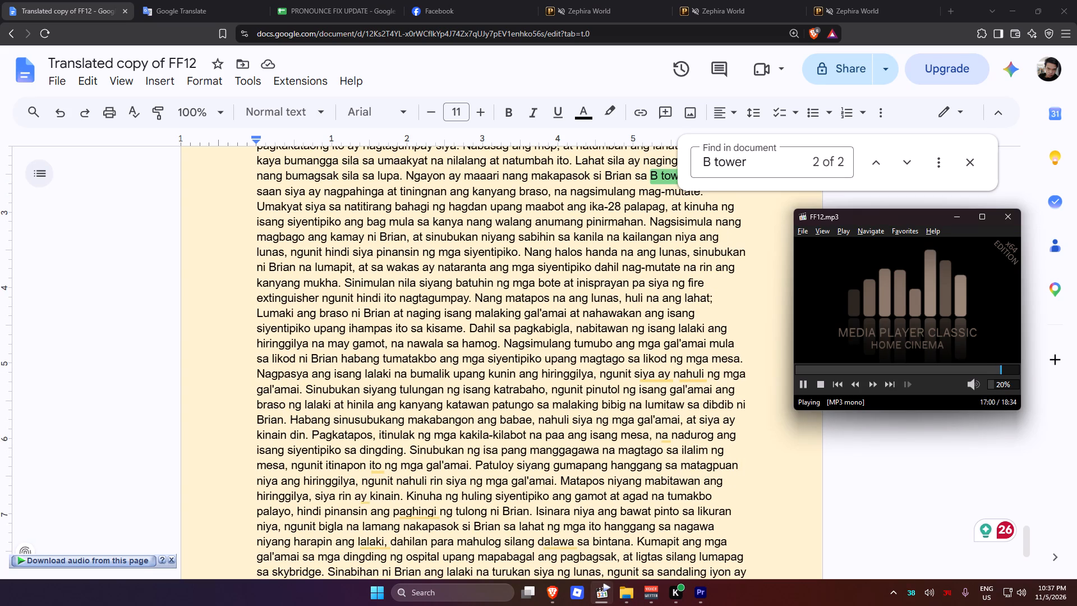
scroll(780, 481, "down", 5)
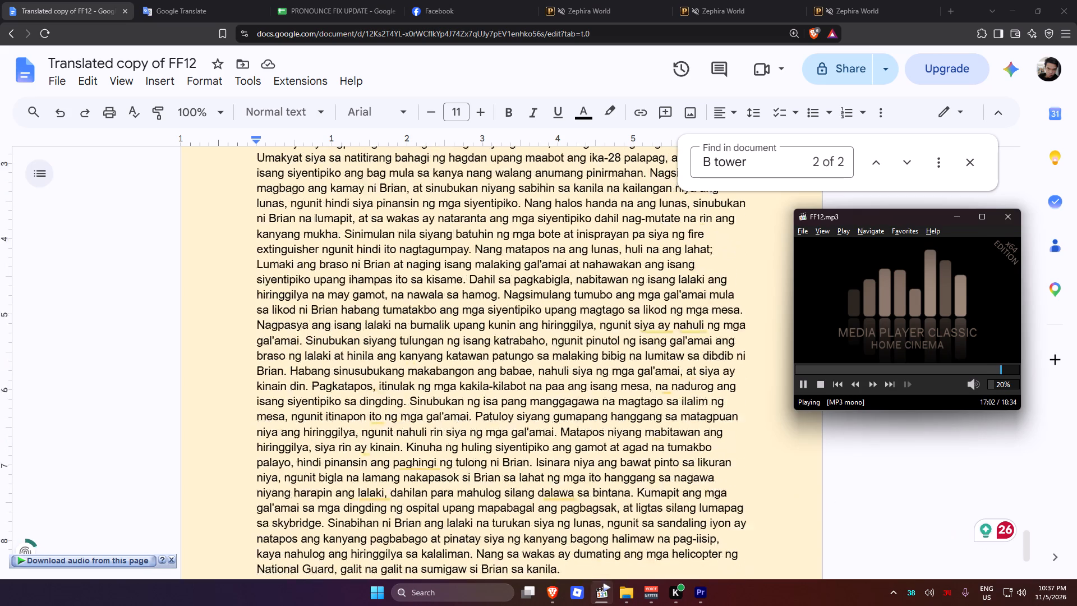
scroll(763, 475, "down", 4)
scroll(732, 472, "up", 5)
scroll(712, 464, "down", 4)
scroll(692, 442, "up", 2)
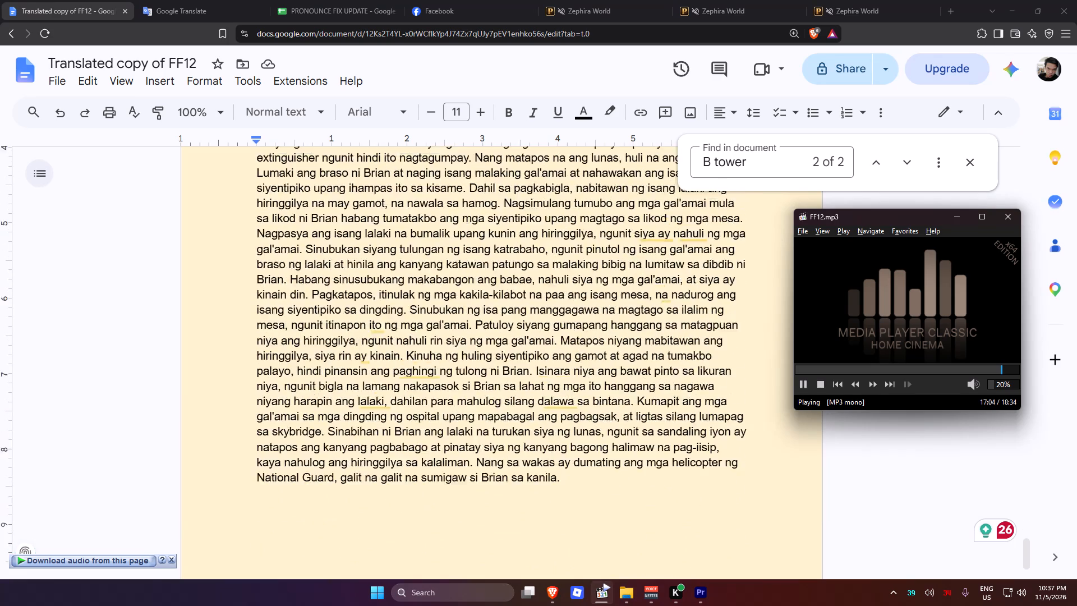
Pause the narration, search the script for "hiring" and go back to its first occurrence.
key("ctrl+f")
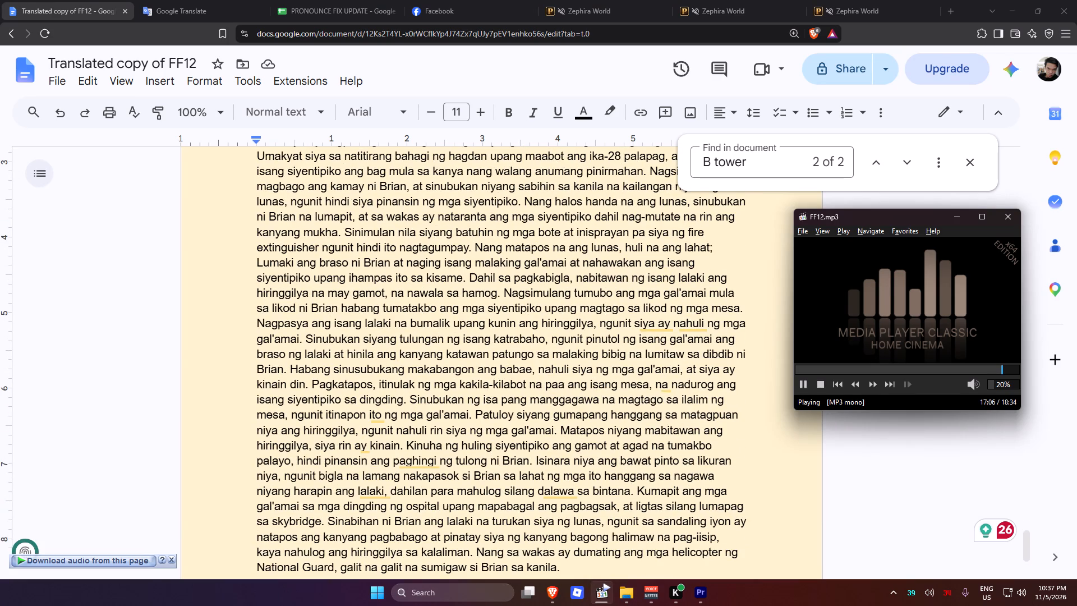
key("ctrl+f")
key("ctrl+f")
key("ctrl+f")
left_click(627, 385)
key("ctrl+f")
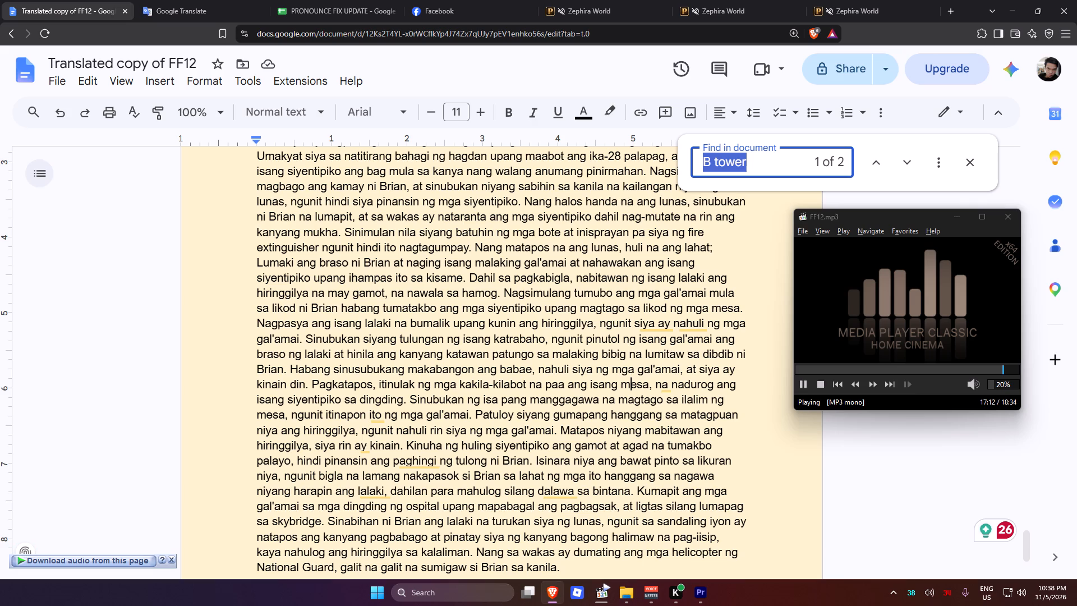
left_click(881, 314)
left_click(549, 451)
key("ctrl+f")
type("hiring")
scroll(537, 453, "down", 3)
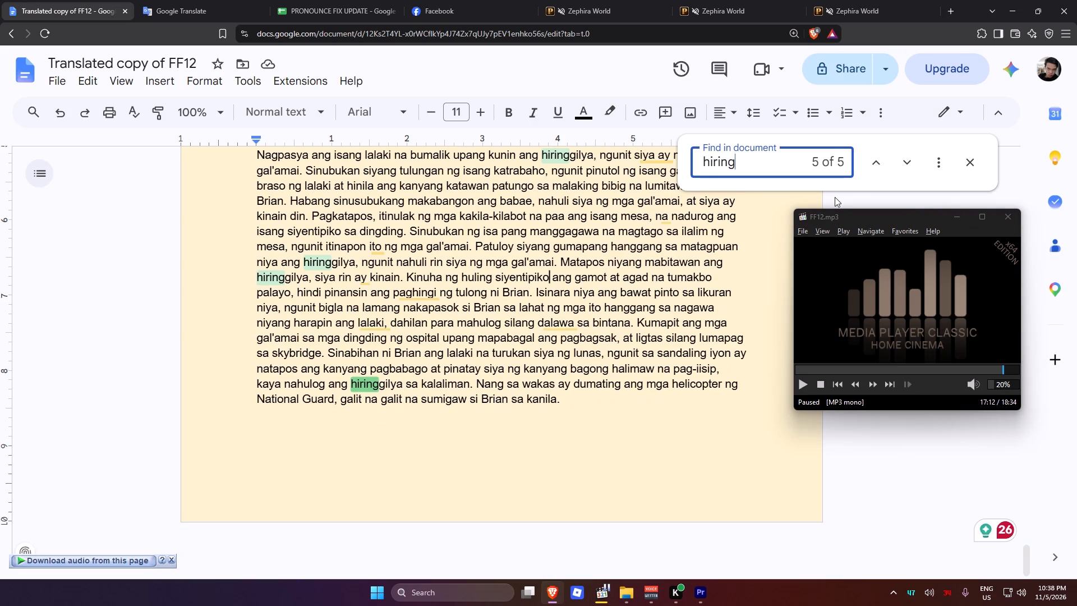
left_click(872, 166)
scroll(531, 309, "up", 3)
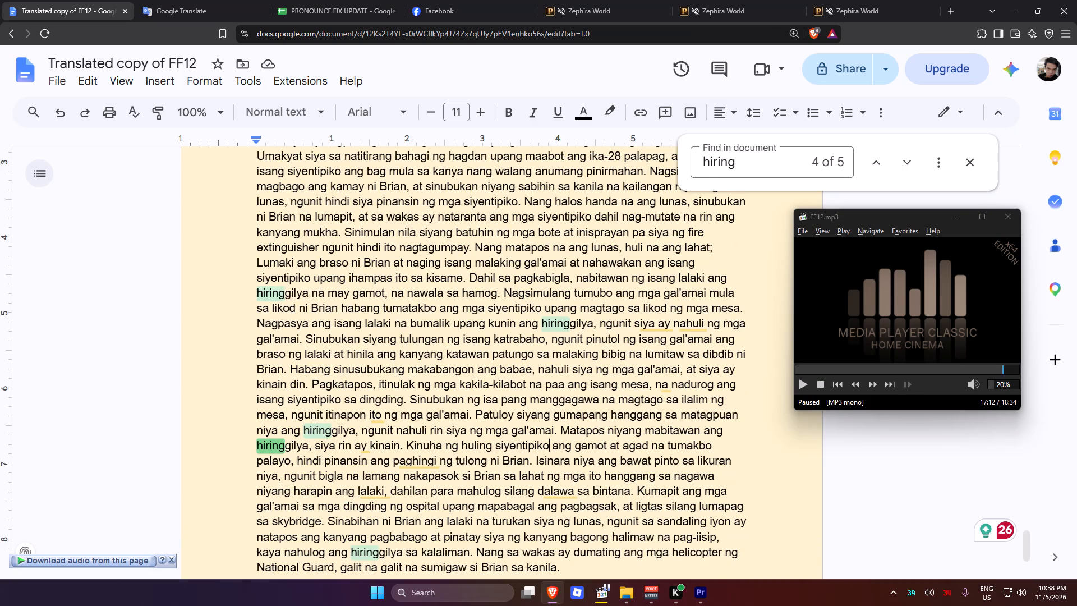
double_click(883, 159)
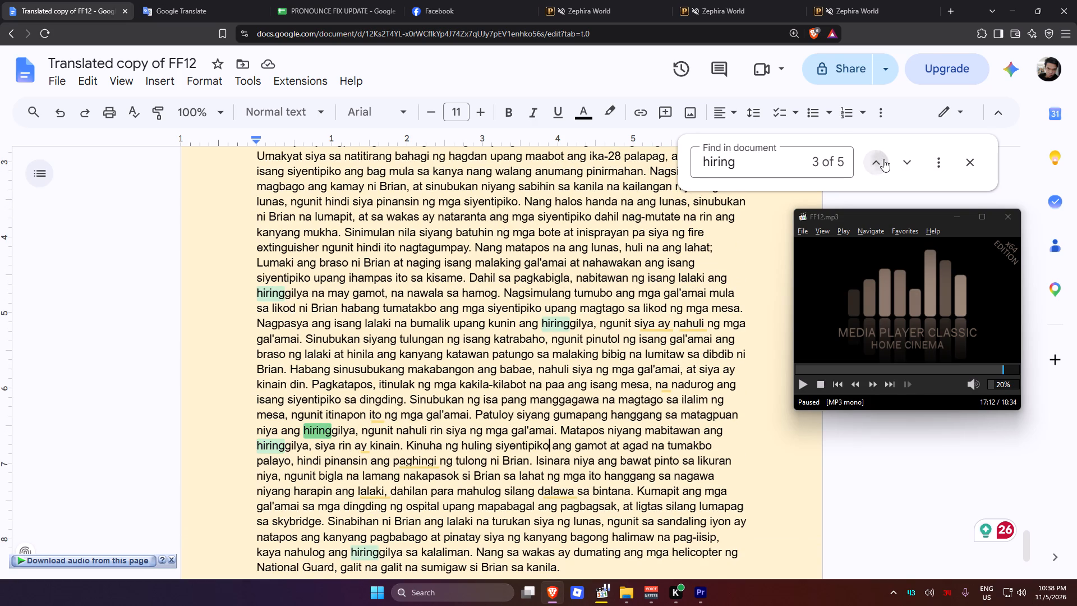
left_click(883, 159)
Copy the full word "hiringgilya" from the script and search the document for it.
double_click(269, 290)
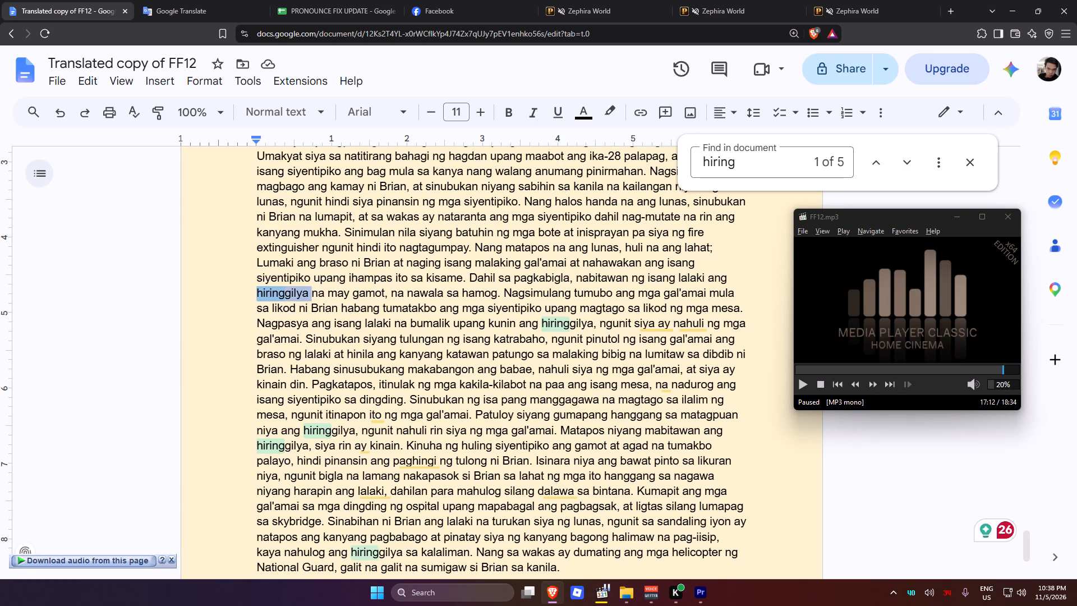
key("ctrl+c")
key("shift+Left")
key("ctrl+c")
key("ctrl+c")
key("ctrl+a")
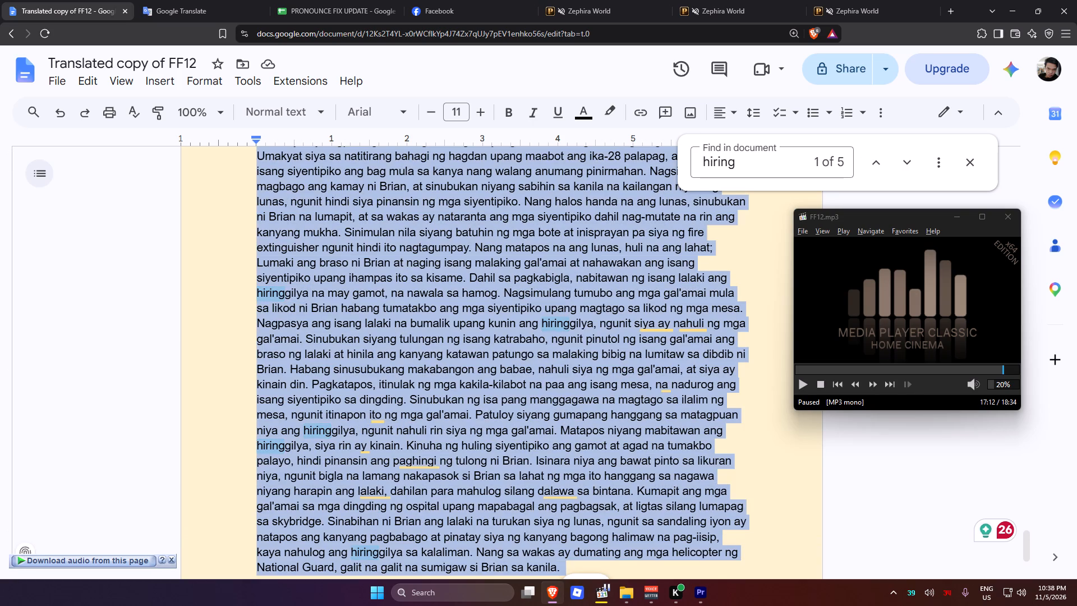
left_click(612, 267)
left_click(751, 168)
key("ctrl+a")
key("ctrl+v")
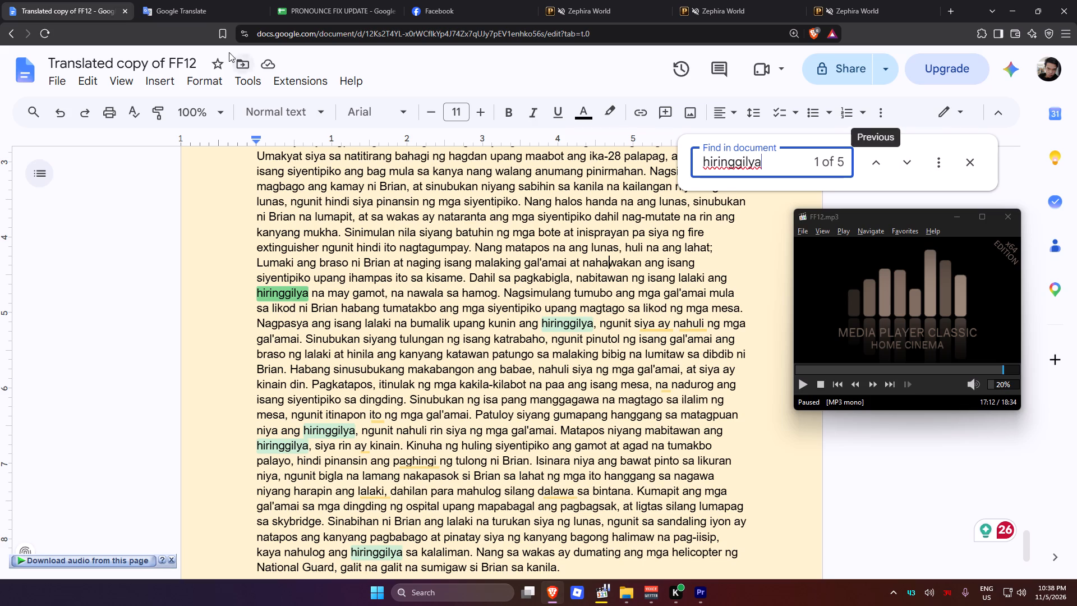
Translate "hiringgilya" from Filipino to English in Google Translate.
left_click(204, 19)
left_click(279, 159)
key("ctrl+a")
key("ctrl+v")
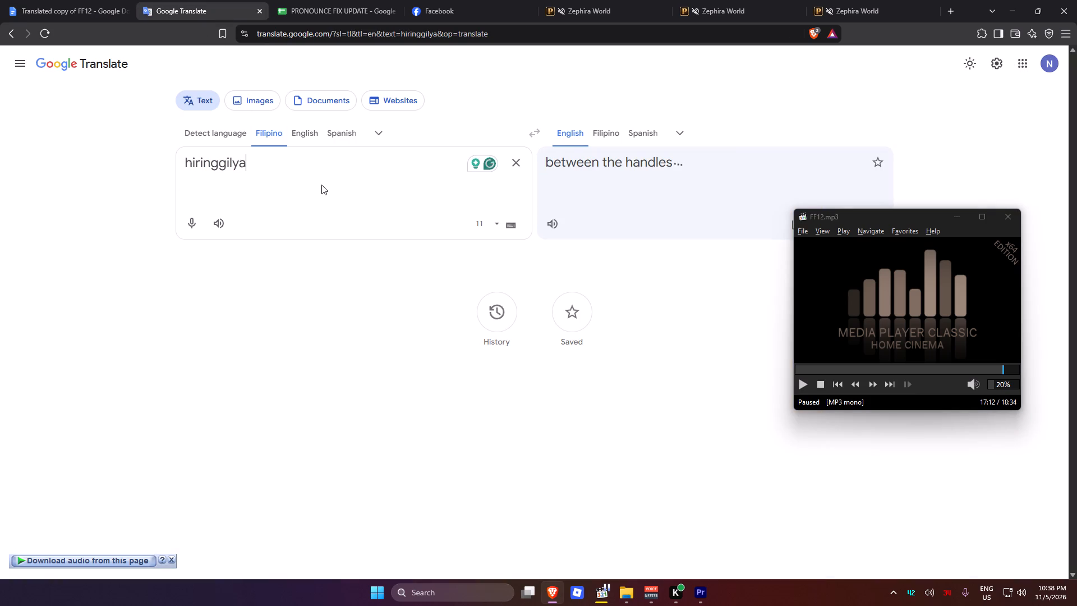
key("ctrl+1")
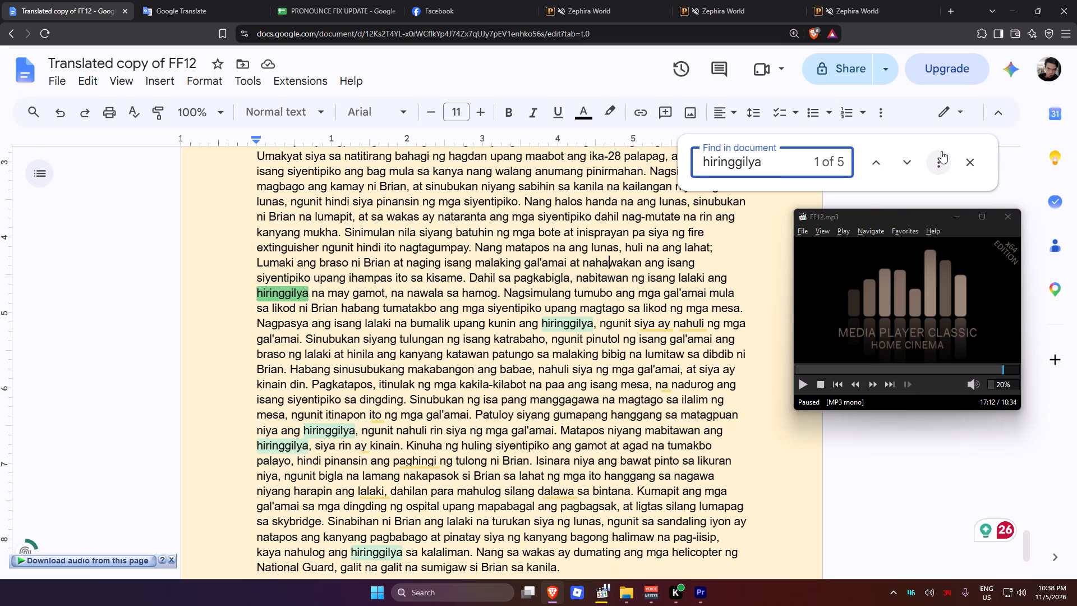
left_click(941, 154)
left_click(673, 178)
Listen to "syringe" read aloud in Filipino in Google Translate, restore the entry "hiringgilya" and return to the script.
key("ctrl+2")
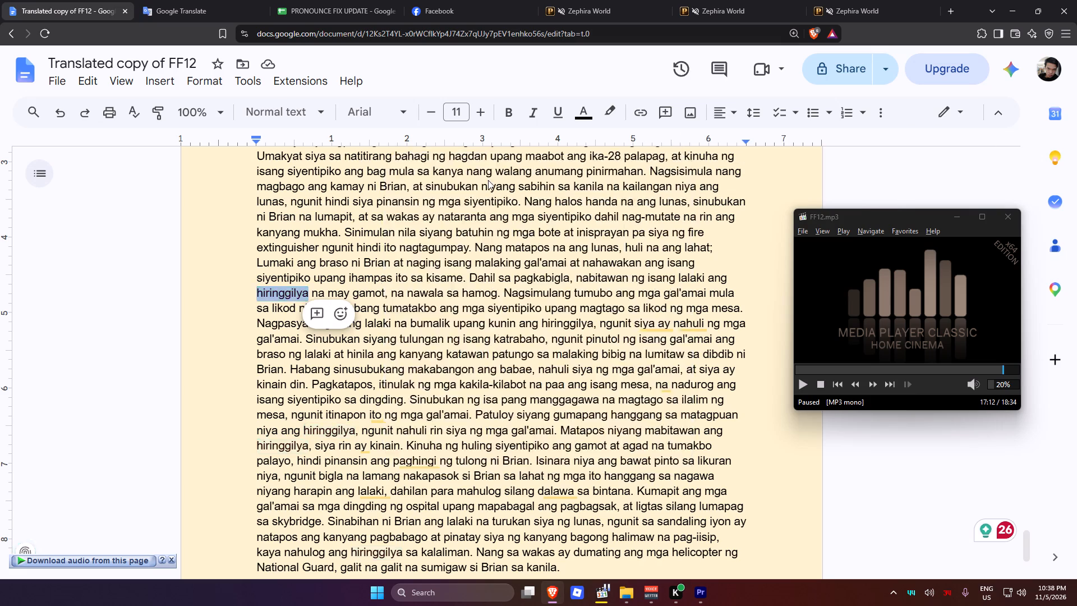
left_click_drag(293, 163, 79, 159)
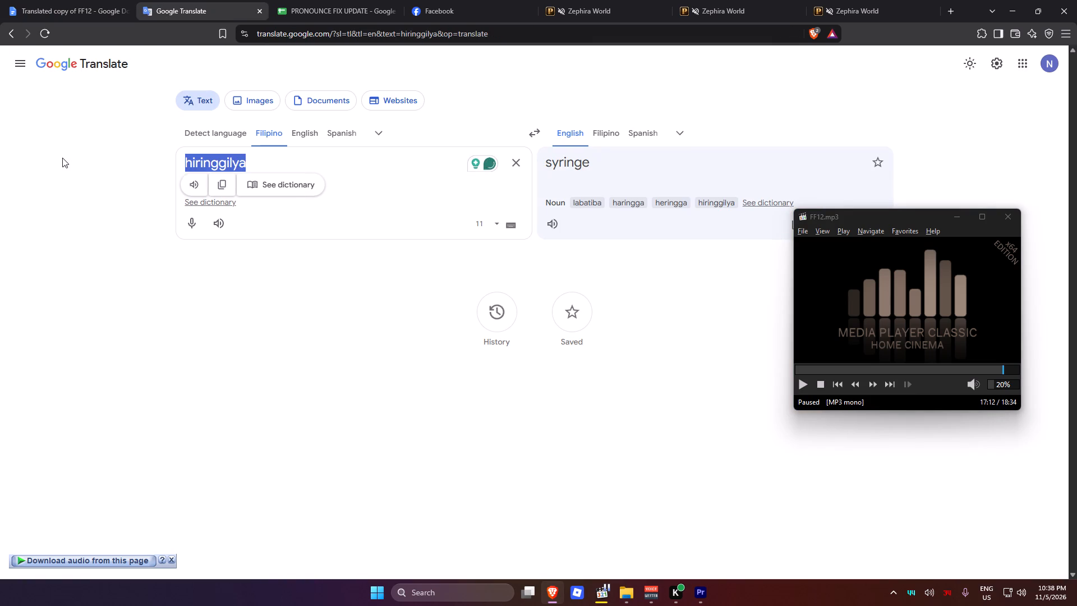
type("syringe")
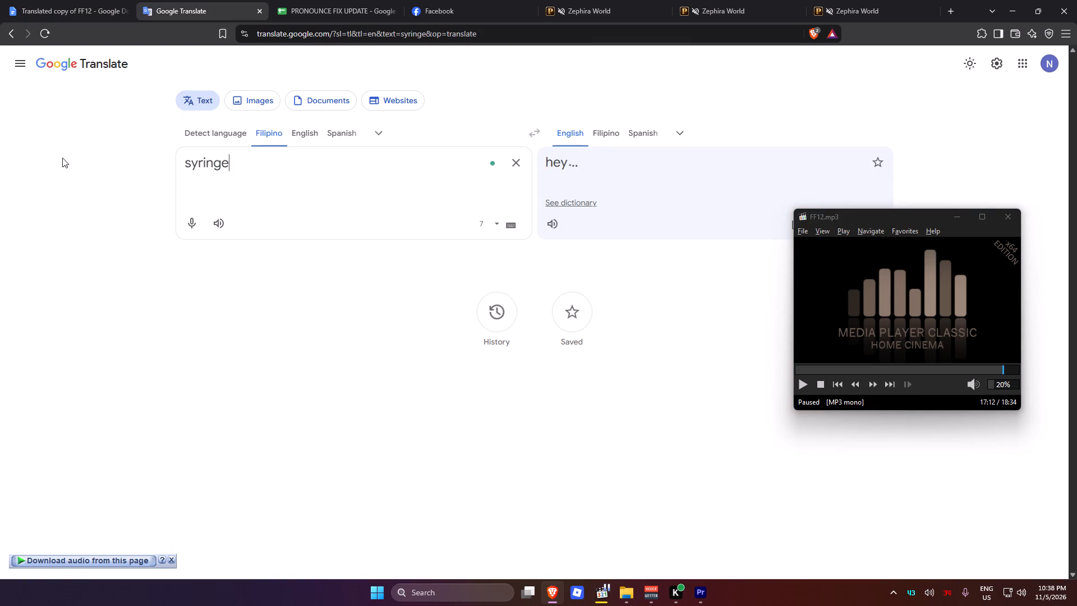
left_click(217, 228)
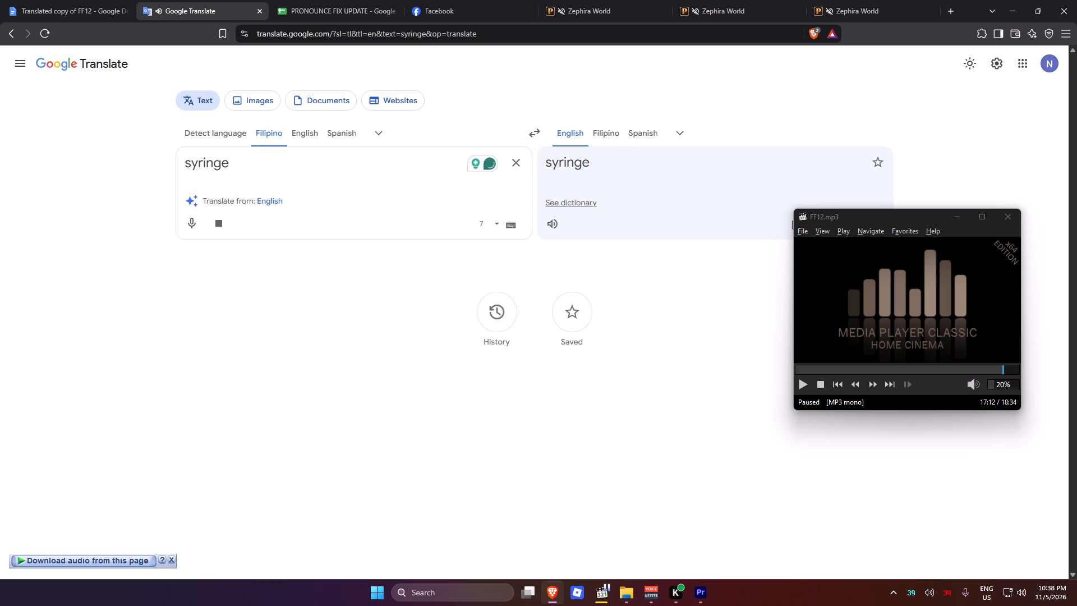
key("ctrl+z")
key("ctrl+z")
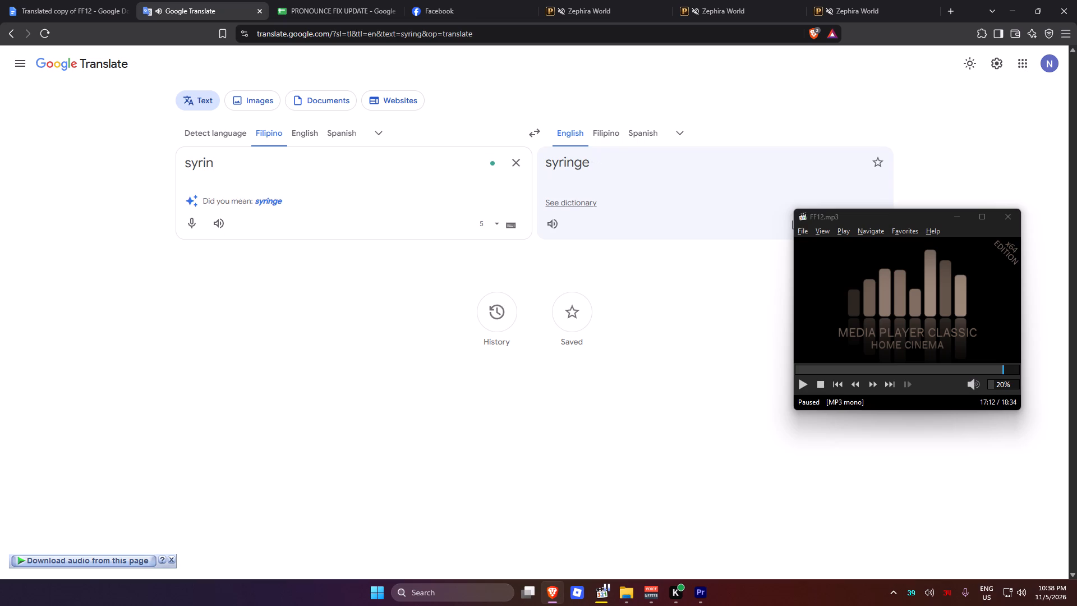
key("ctrl+z")
key("ctrl+z")
key("ctrl+z")
key("ctrl+z")
key("ctrl+z")
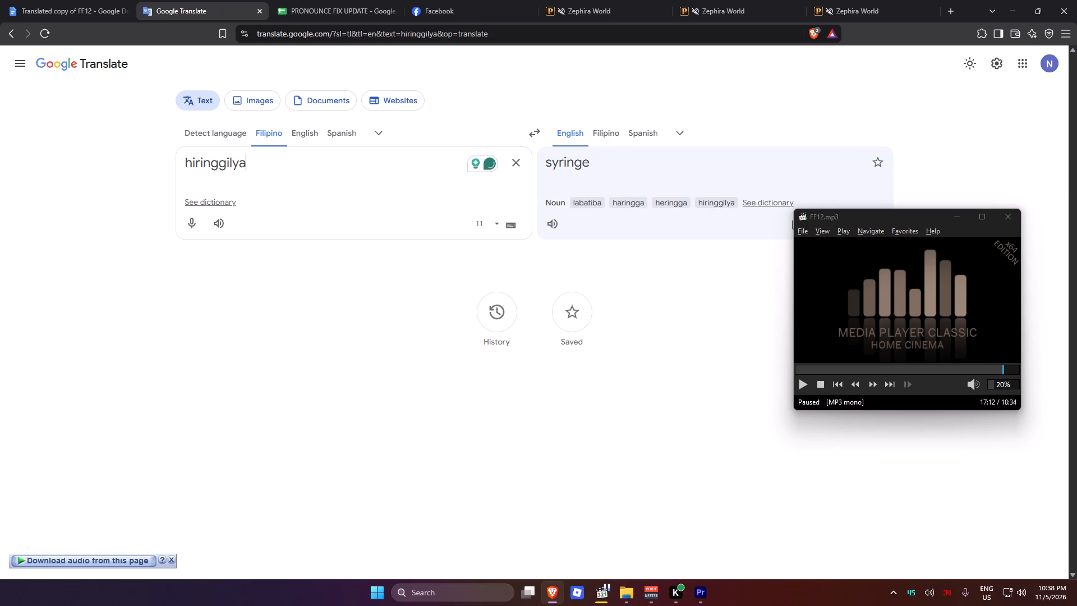
key("ctrl+1")
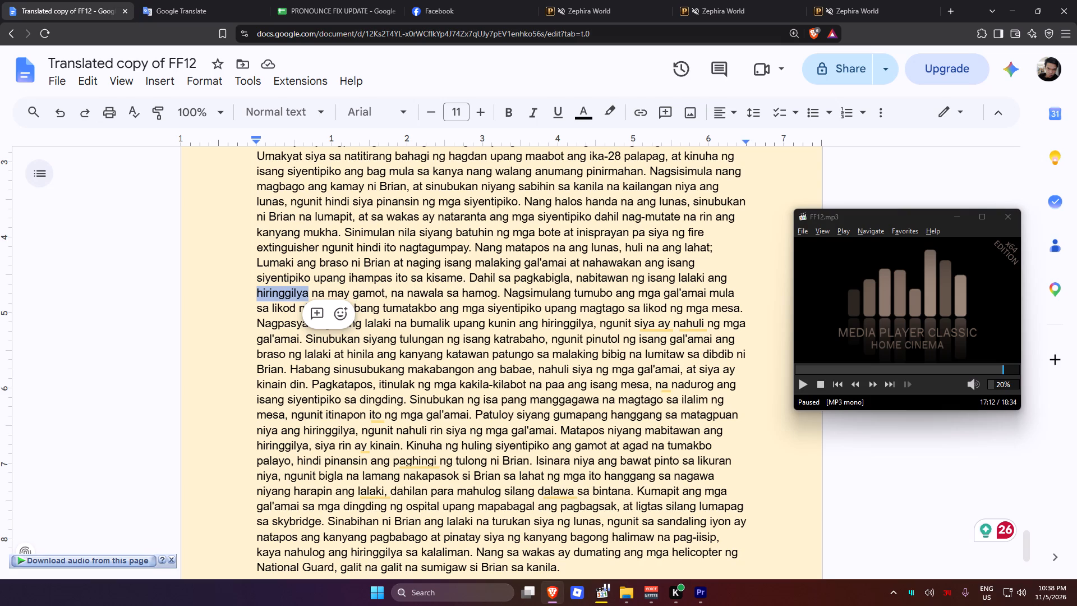
Replace the first "hiringgilya", in the clause "na may gamot, na nawala sa hamog", with "karayom".
double_click(265, 291)
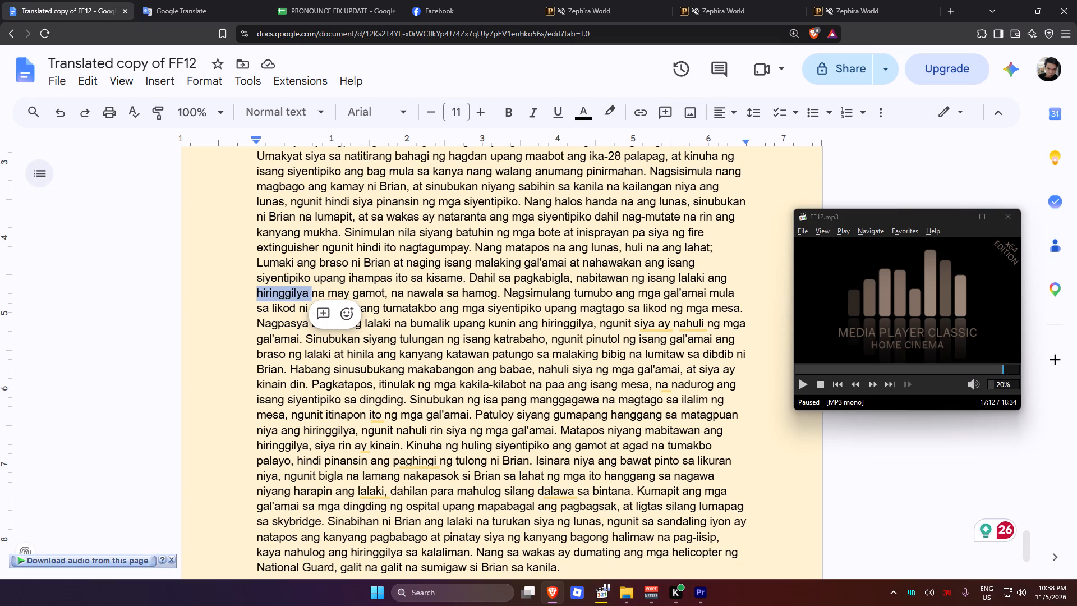
type("karayom")
key("space")
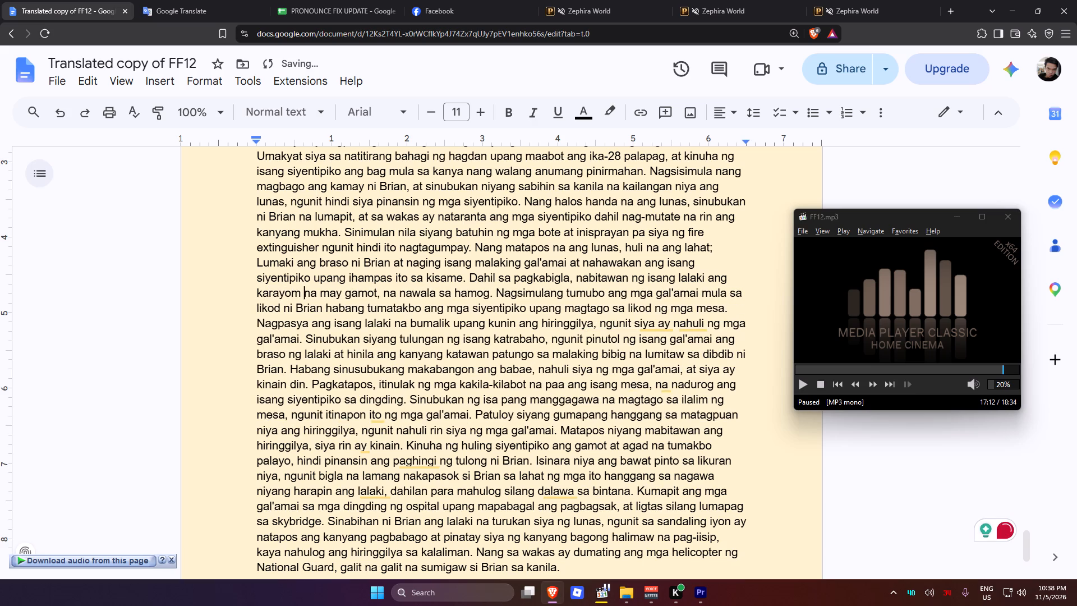
Listen in Google Translate to the clause from "nabitawan ng isang lalaki" to "na nawala sa hamog" while checking it in the script.
left_click_drag(494, 293, 541, 275)
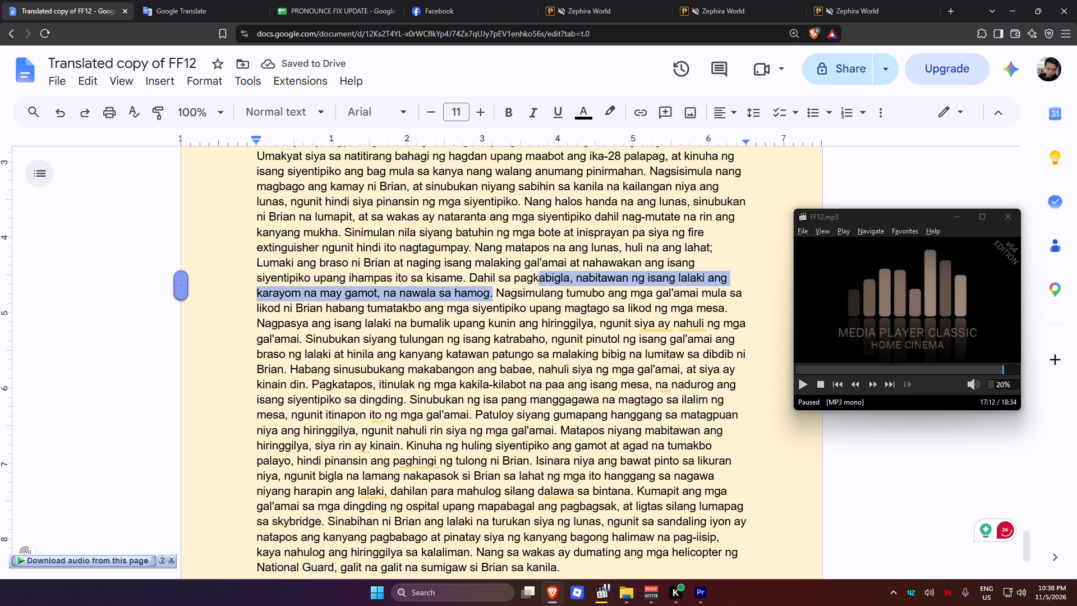
left_click_drag(541, 275, 577, 275)
key("ctrl+c")
key("ctrl+c")
key("ctrl+2")
left_click(245, 168)
key("ctrl+a")
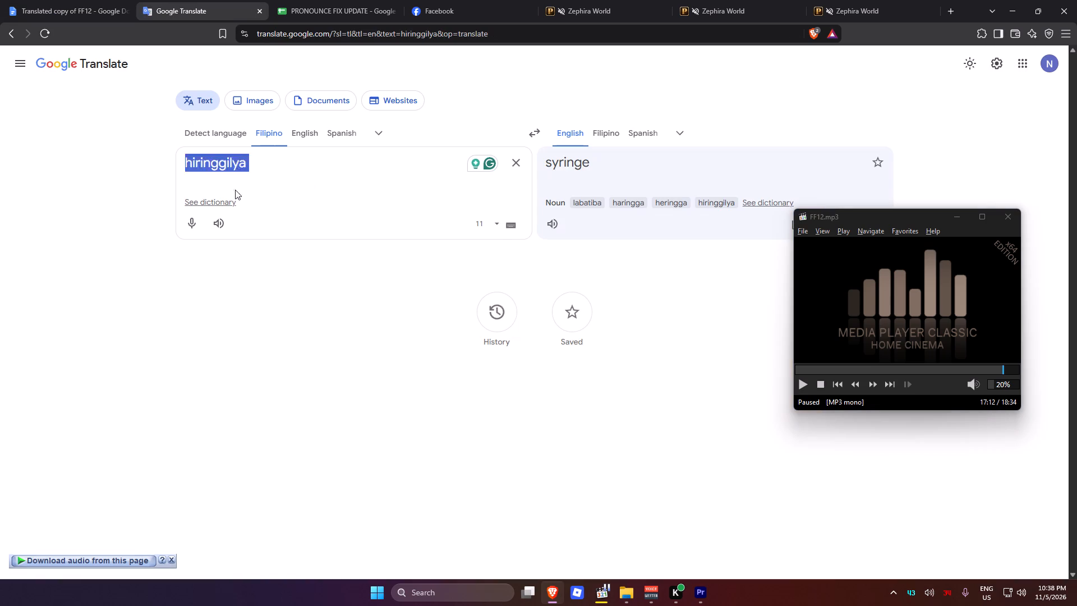
key("ctrl+v")
left_click(212, 215)
left_click(218, 227)
key("ctrl+1")
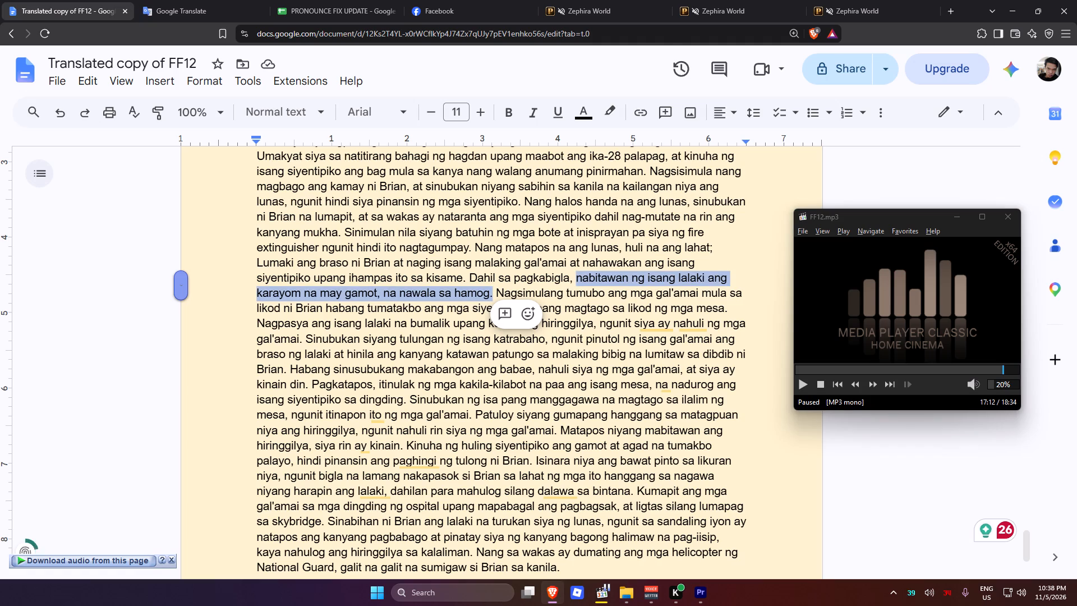
key("ctrl+2")
left_click(219, 218)
key("ctrl+1")
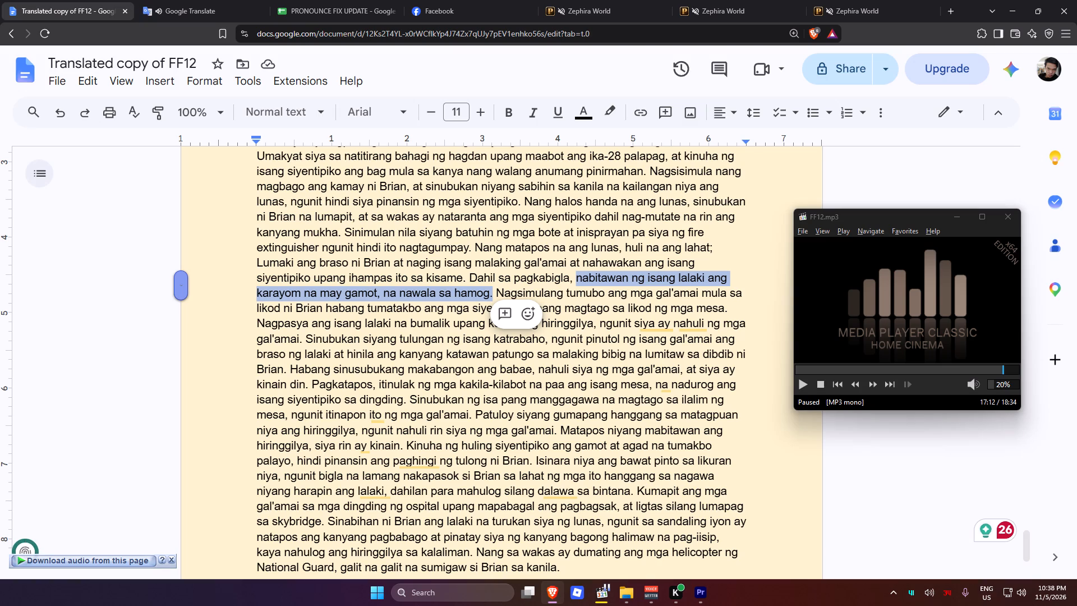
key("ctrl+2")
key("ctrl+1")
Replace all remaining occurrences of "hiringgilya" in the script with "karayom" using Find and replace.
double_click(577, 316)
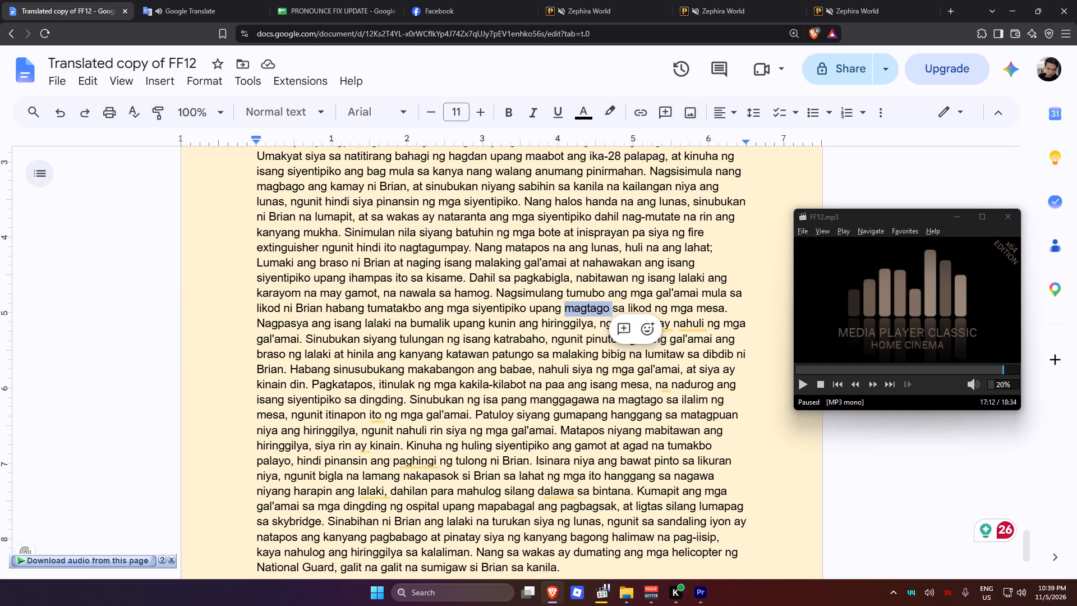
double_click(572, 325)
key("ctrl+c")
key("ctrl+c")
key("ctrl+c")
key("ctrl+c")
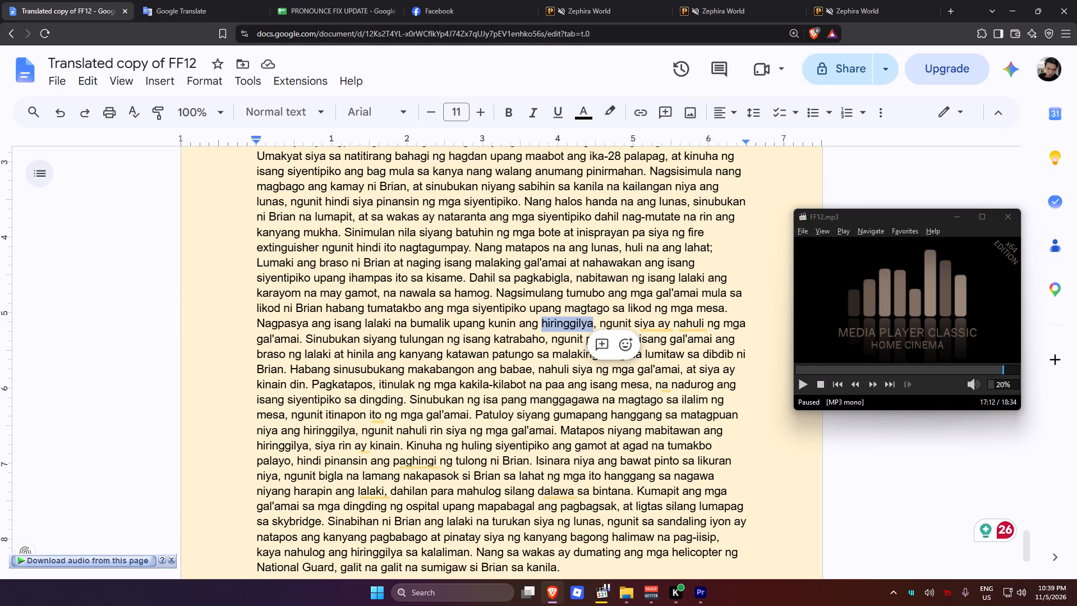
key("ctrl+f")
left_click(935, 167)
left_click(542, 270)
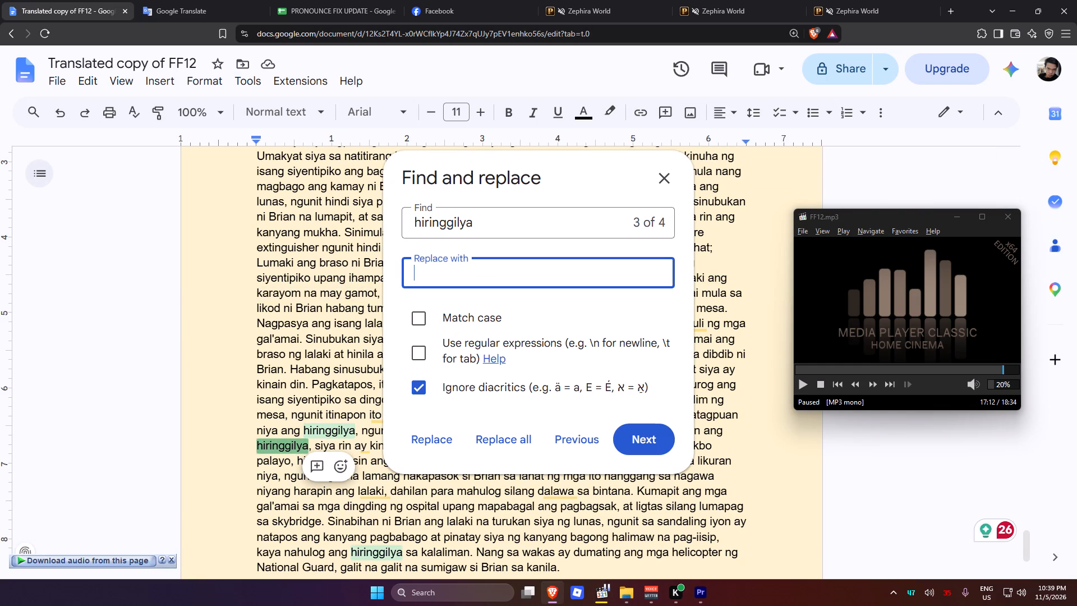
type("karayom")
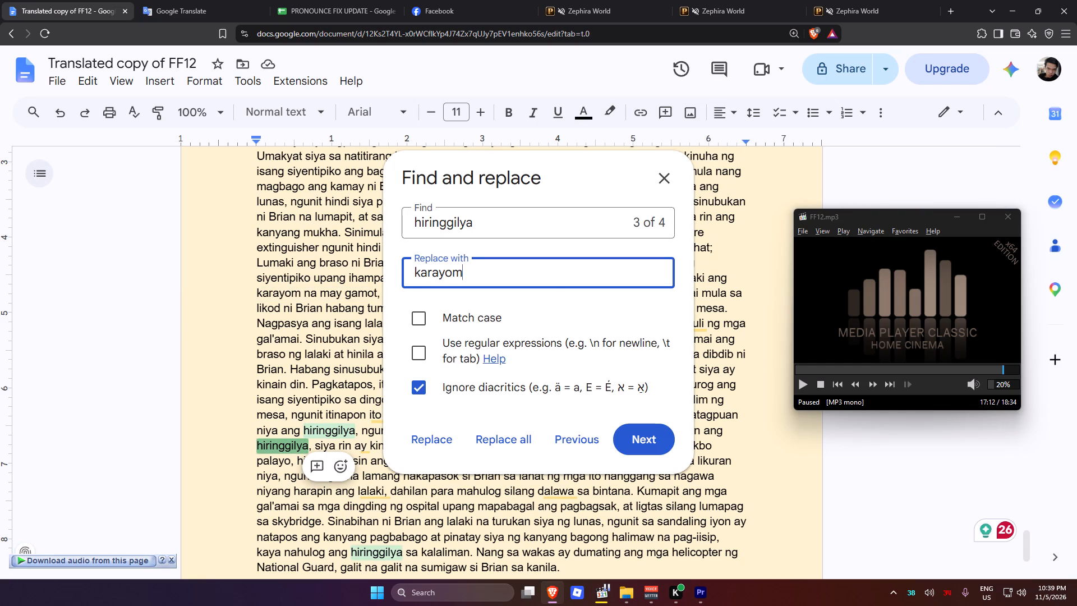
left_click(504, 432)
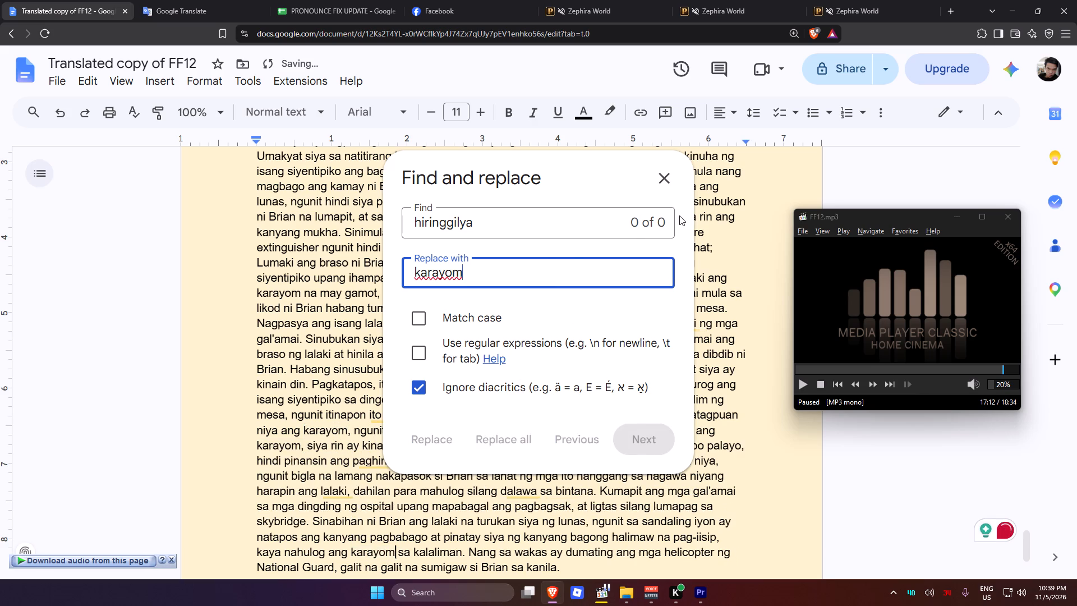
left_click(671, 177)
Resume the FF12.mp3 narration, skip back slightly and follow the last paragraph of the script.
scroll(575, 314, "down", 2)
left_click(907, 284)
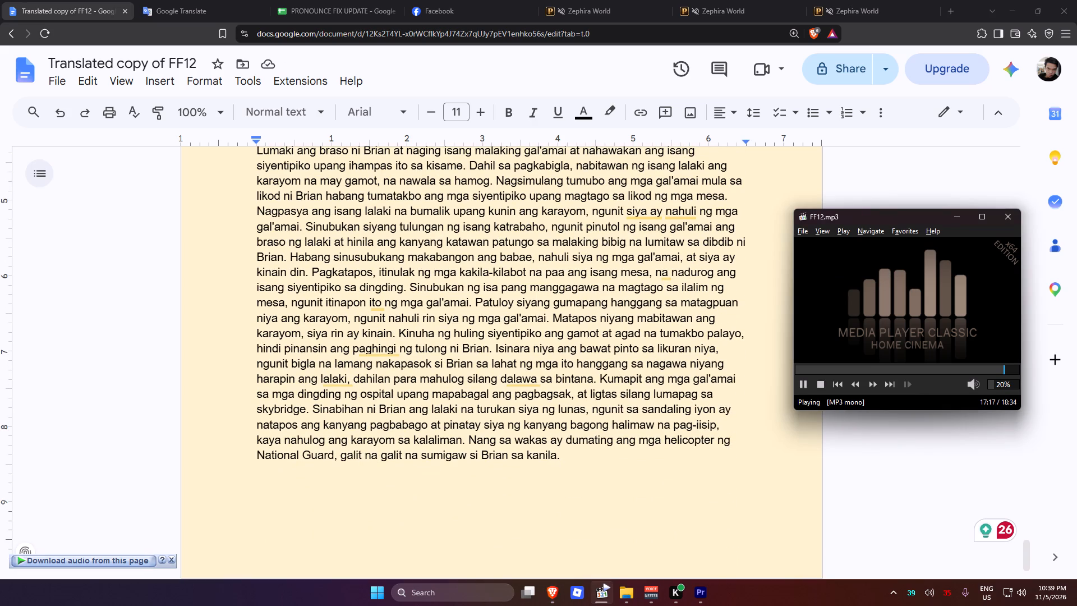
key("space")
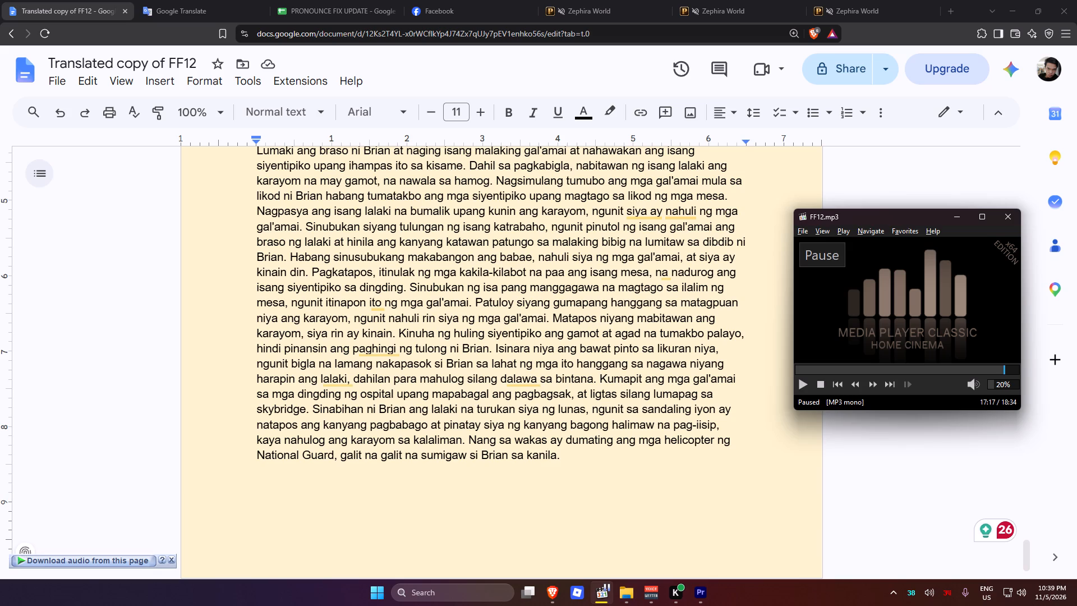
key("space")
key("Left")
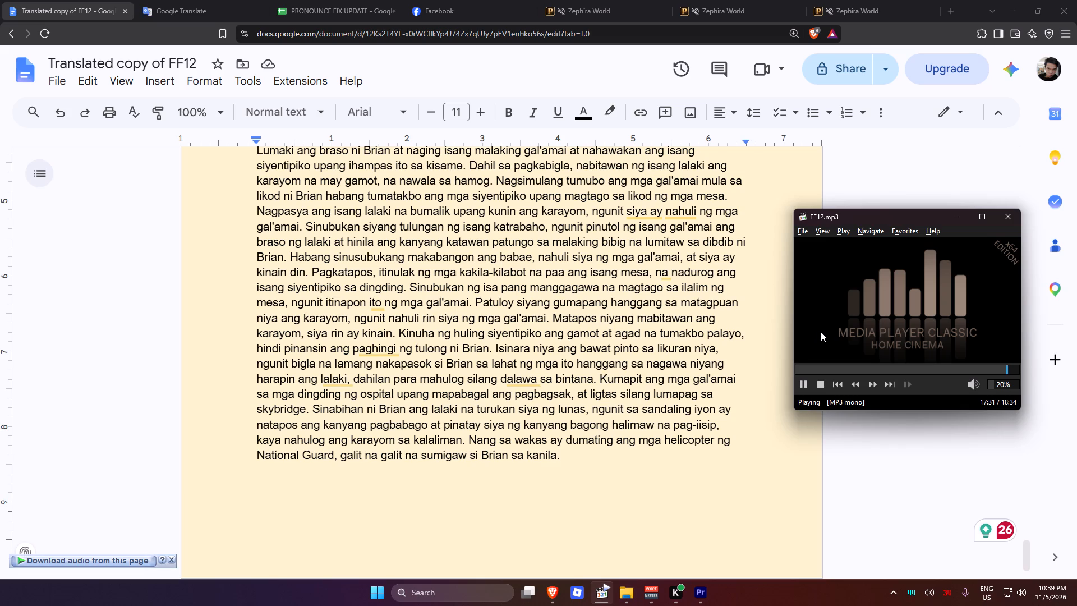
Pause the FF12.mp3 narration, find "hinila" in the script's last paragraph and change it to "hinilah".
left_click(843, 319)
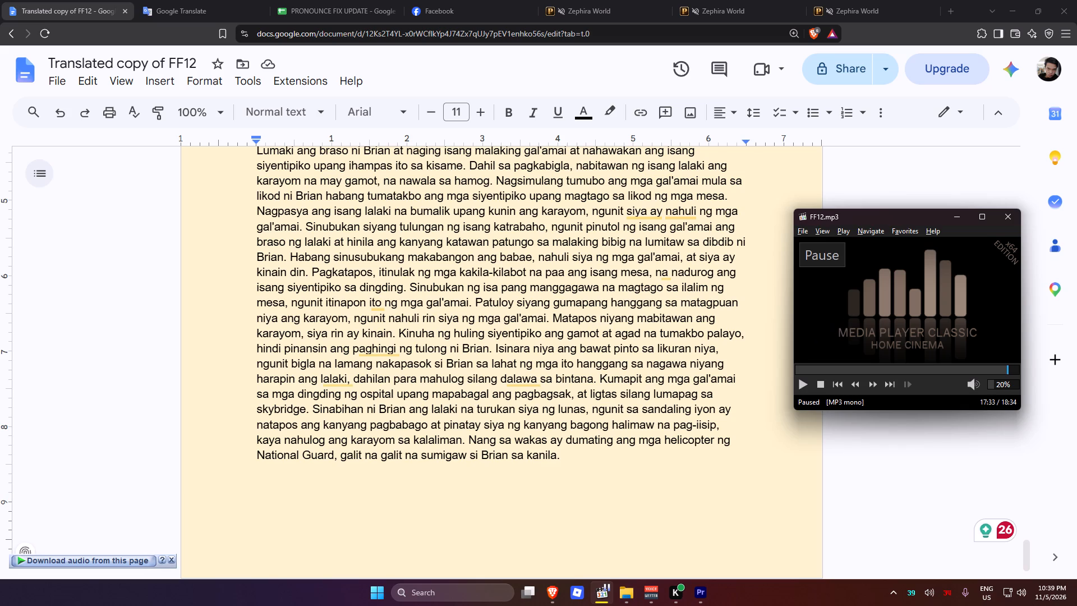
left_click(605, 405)
key("ctrl+f")
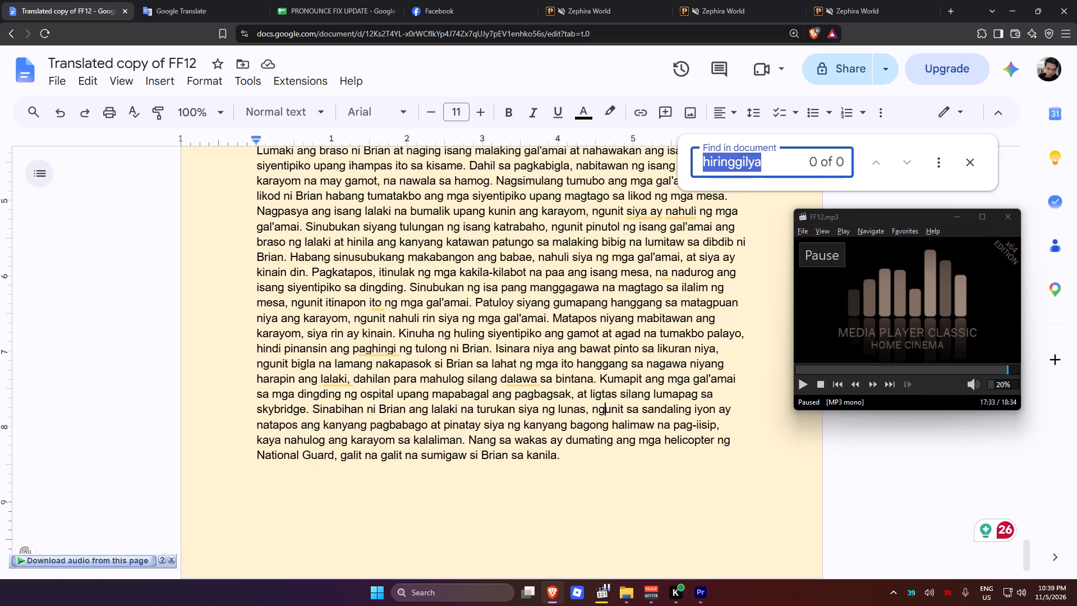
type("hinilah")
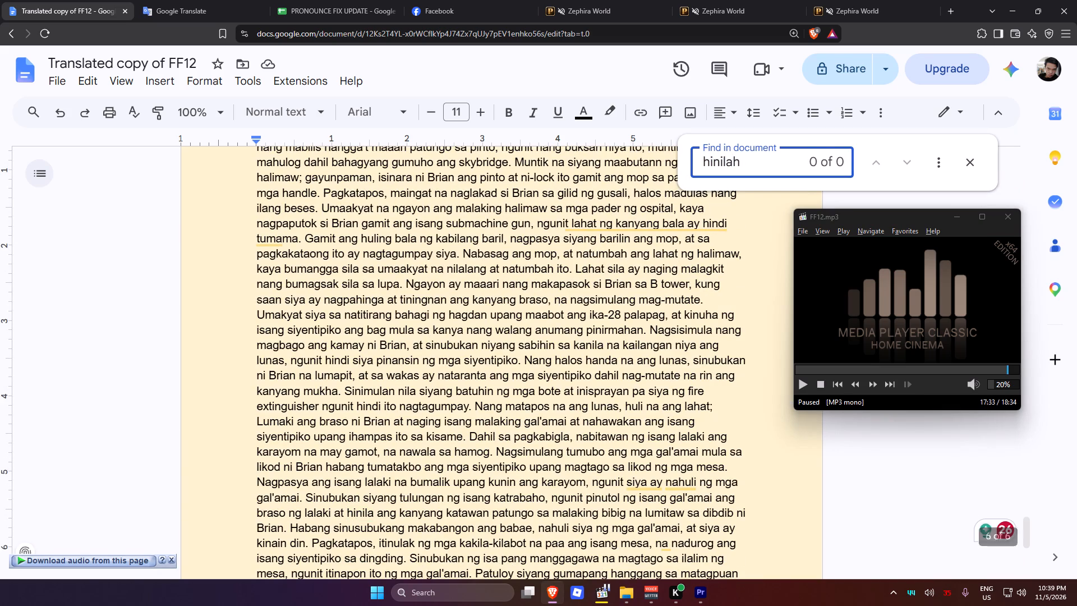
key("BackSpace")
scroll(437, 445, "down", 3)
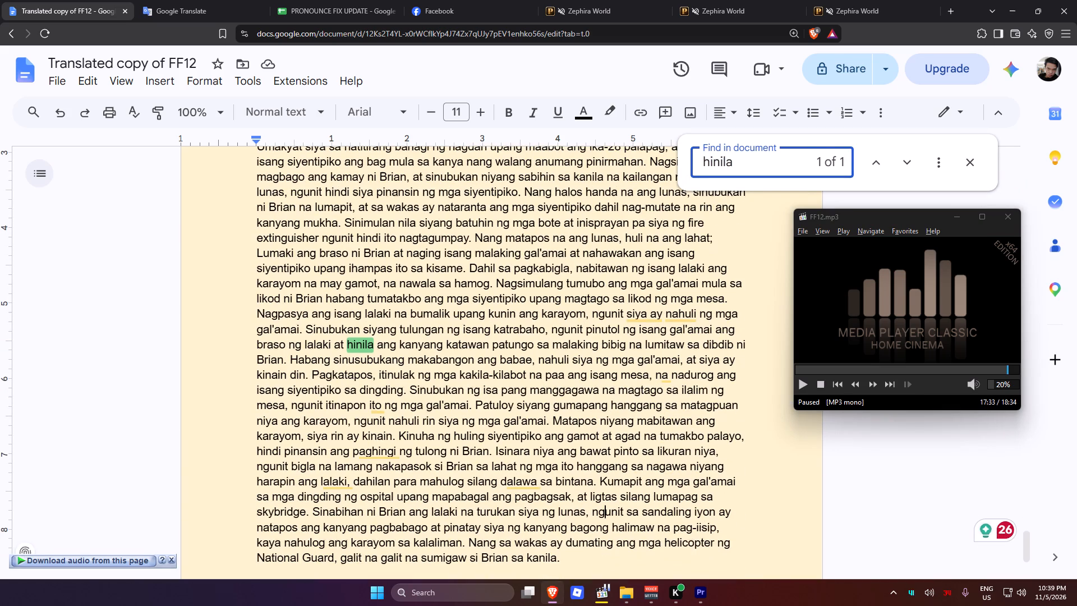
left_click(372, 344)
key("h")
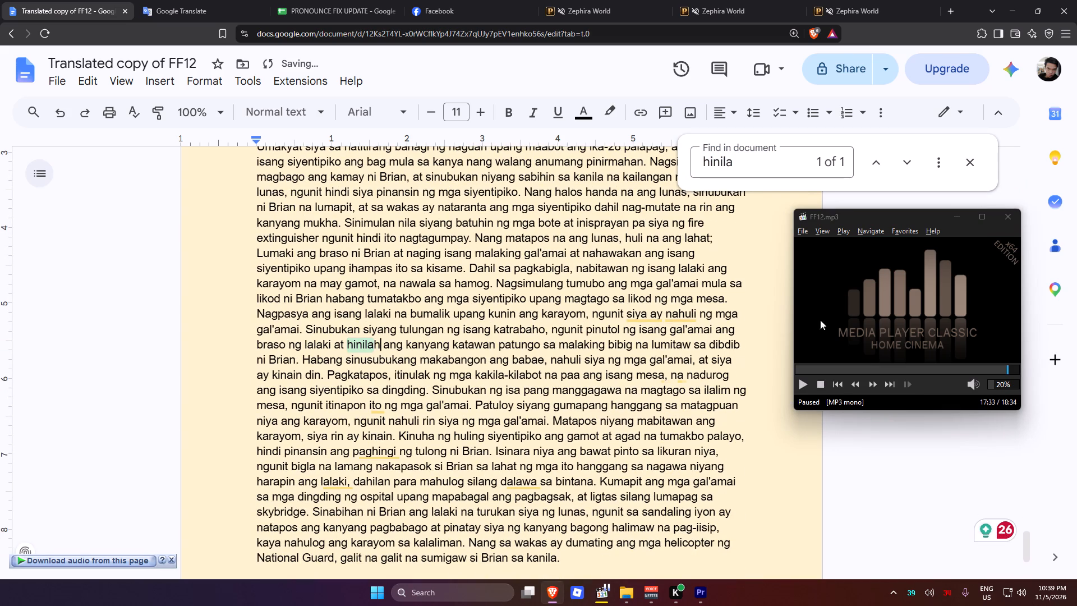
Resume the FF12.mp3 narration, skip back slightly and follow the last paragraph from the clause with "hinilah".
left_click(843, 313)
key("Left")
key("Left")
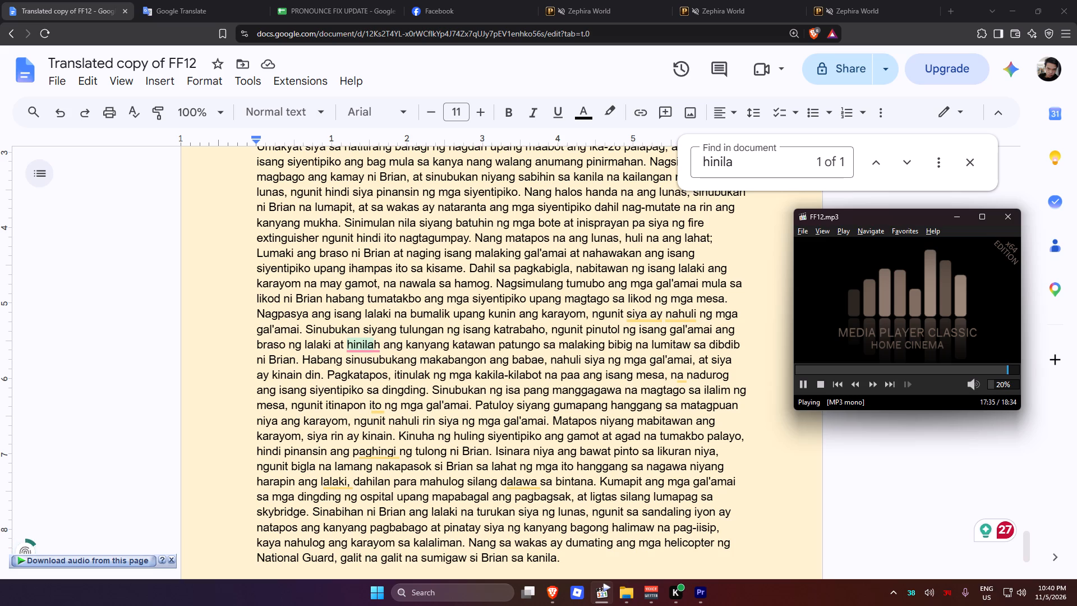
scroll(501, 387, "down", 2)
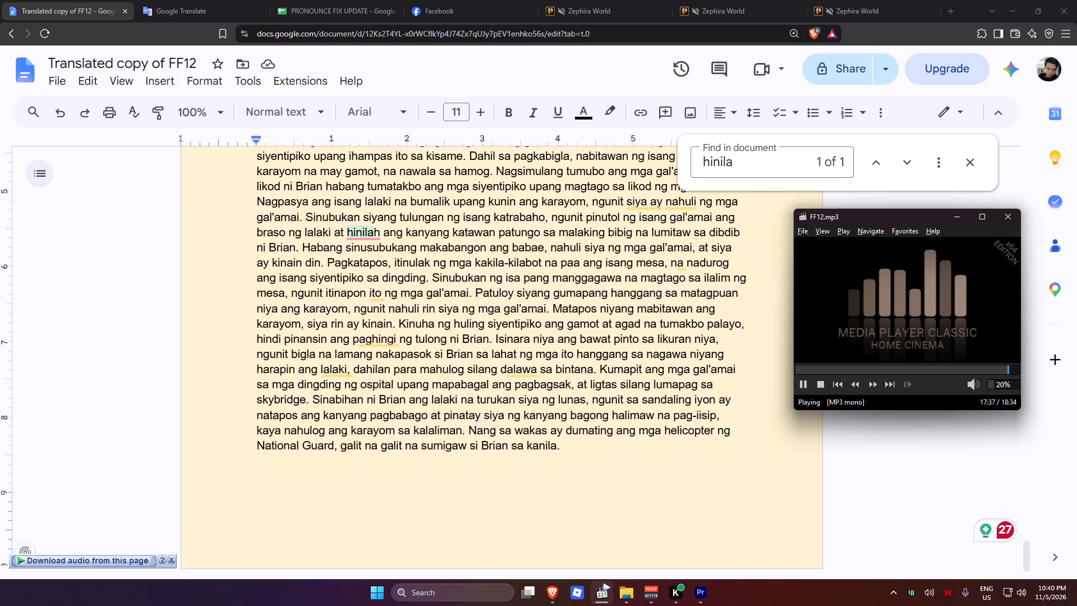
scroll(506, 384, "up", 1)
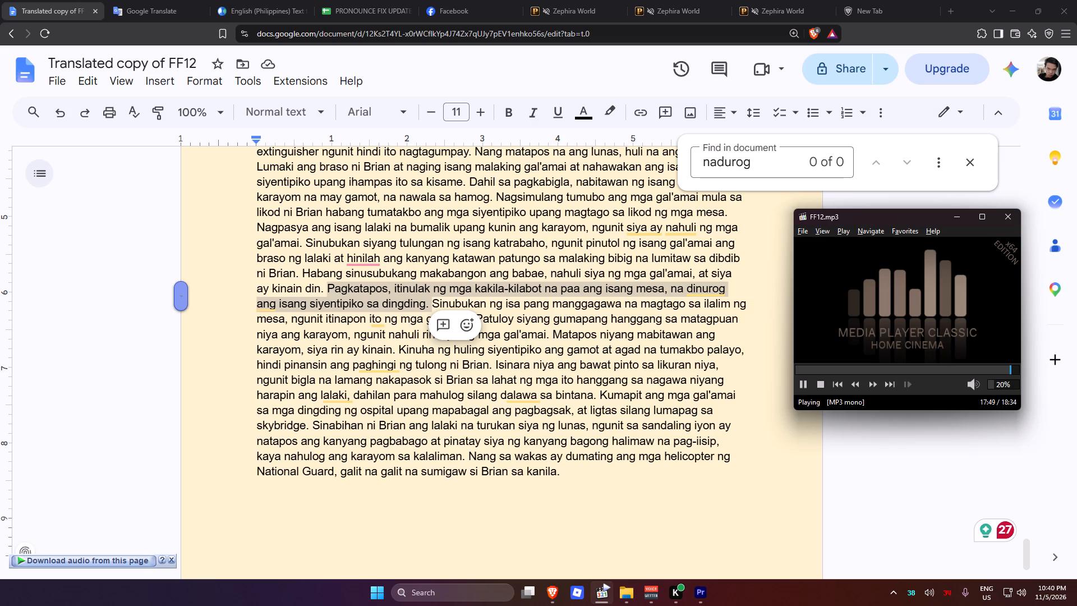
Follow the rest of the FF12.mp3 narration against the closing sentences of the script.
left_click(406, 320)
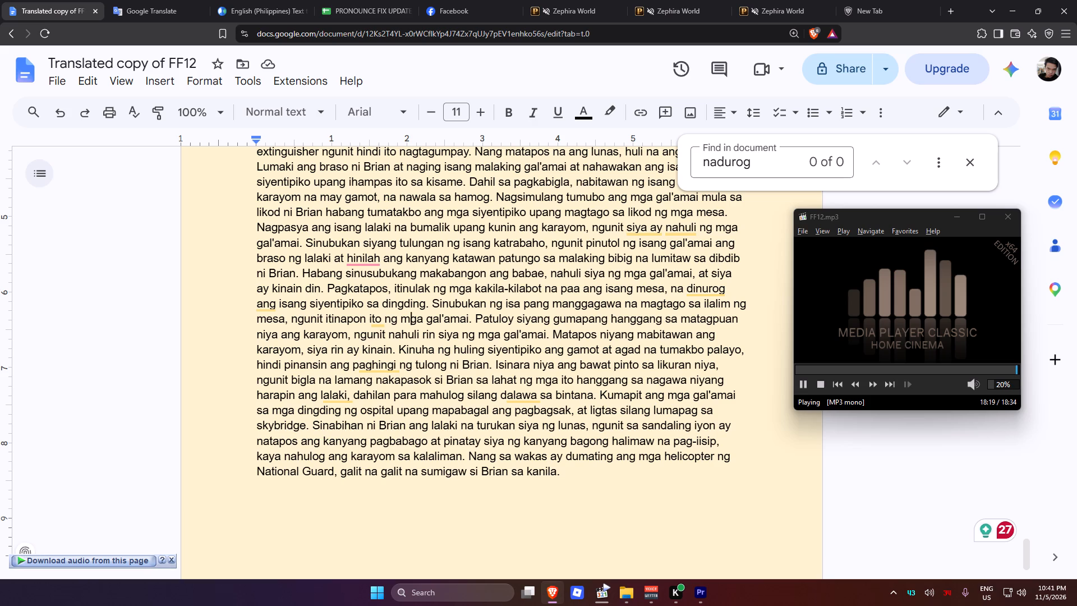
left_click_drag(869, 313, 870, 313)
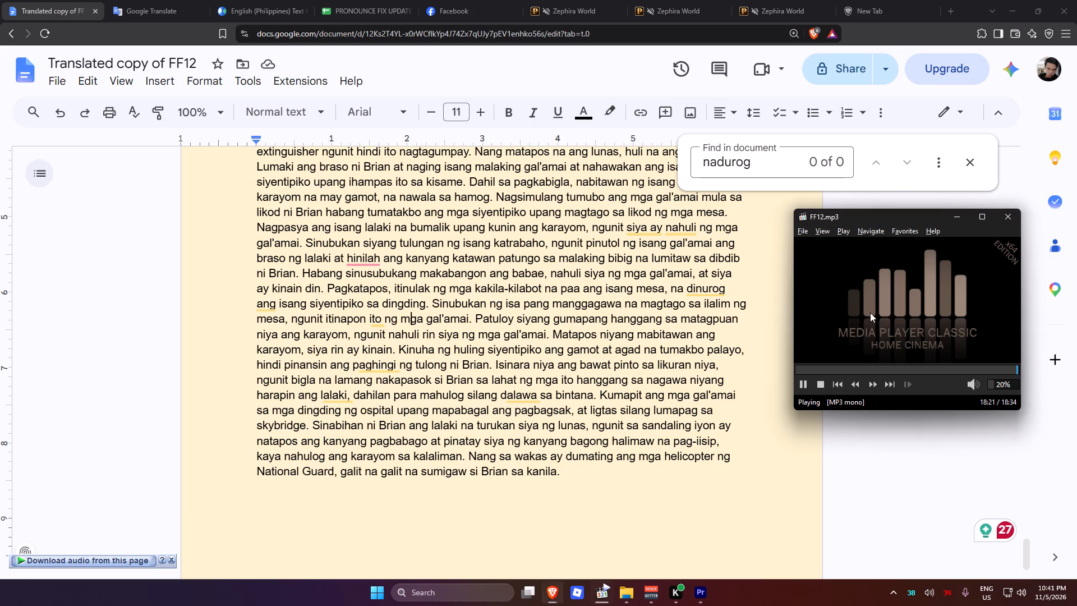
left_click_drag(870, 313, 887, 323)
Search the pronunciation-fix spreadsheet for "turukan", copied from the script's "Sinabihan ni Brian" sentence, and close the Facebook tab.
double_click(491, 430)
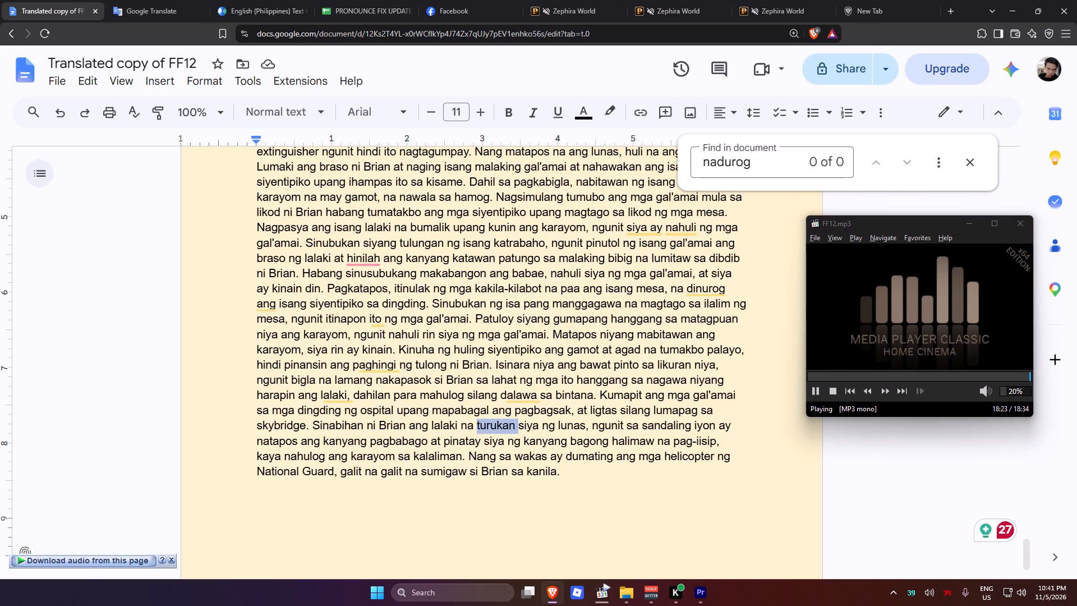
key("shift+Left")
key("ctrl+c")
key("ctrl+c")
key("ctrl+2")
key("ctrl+3")
key("ctrl+f")
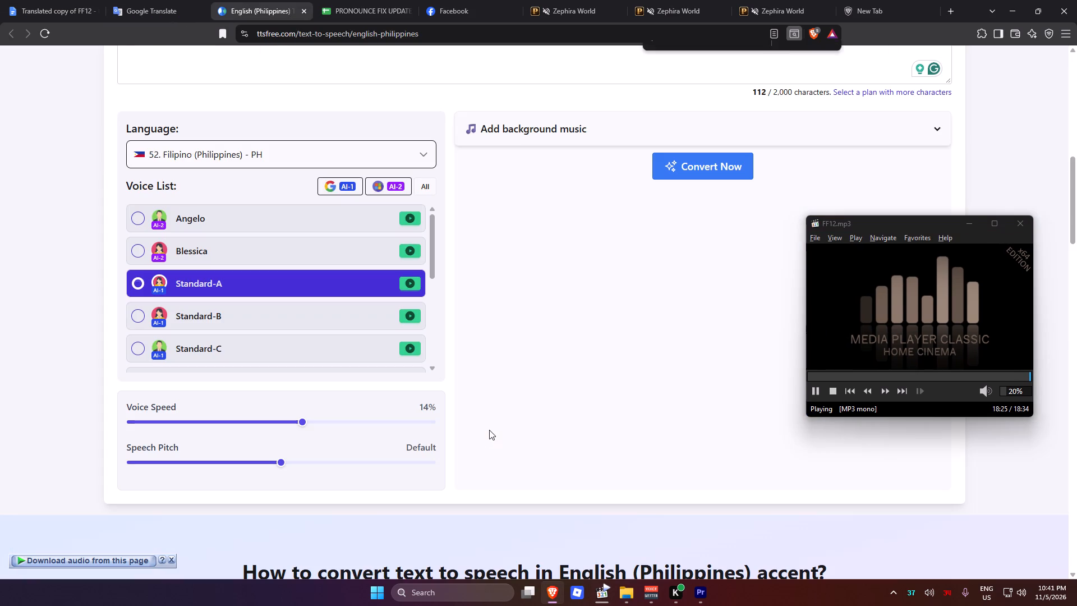
key("ctrl+v")
key("ctrl+5")
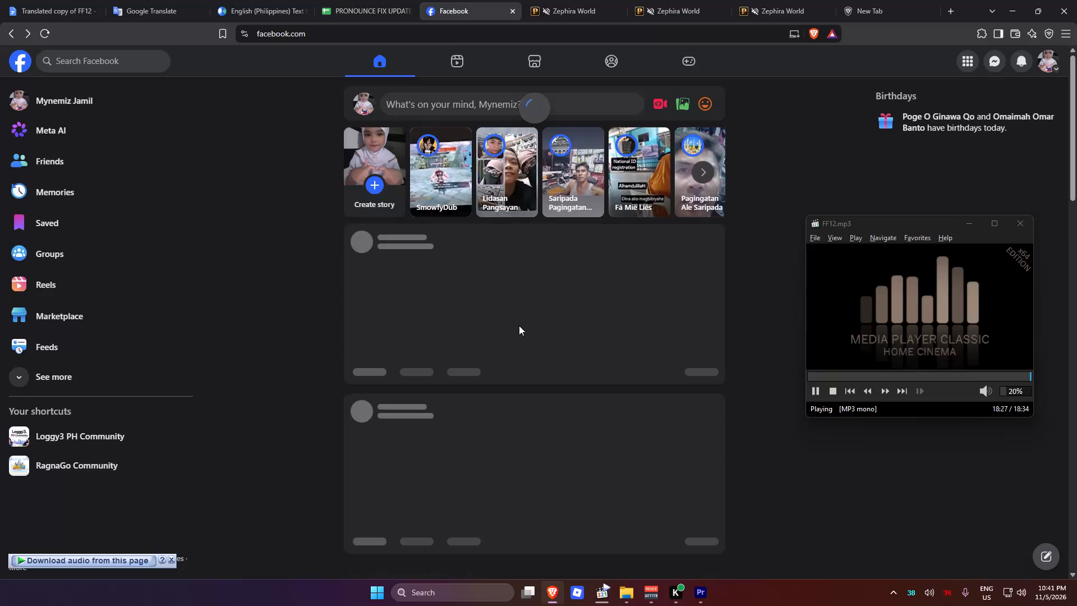
key("ctrl+3")
key("ctrl+4")
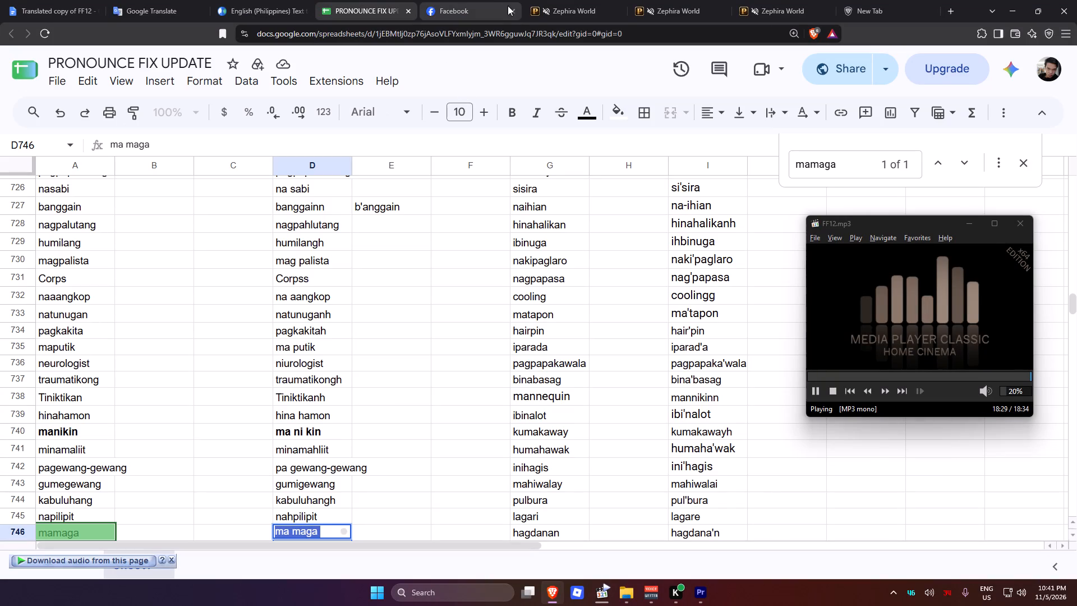
left_click(513, 7)
key("ctrl+f")
key("ctrl+v")
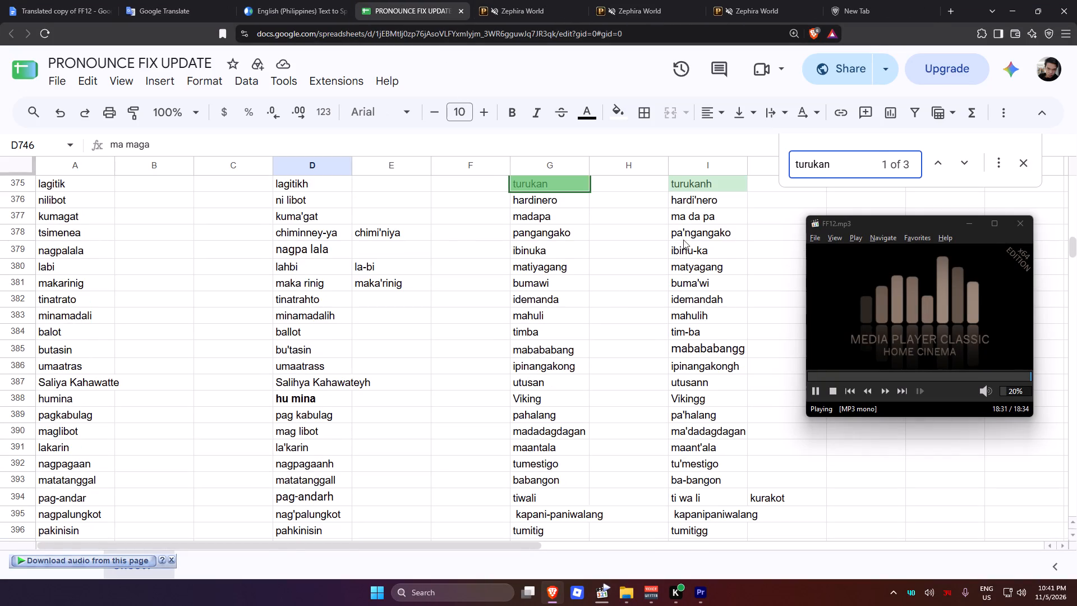
Replace "turukan" in the script's "Sinabihan ni Brian" sentence with the spreadsheet respelling "turukanh".
scroll(683, 240, "up", 1)
double_click(689, 244)
key("ctrl+a")
key("ctrl+c")
key("ctrl+1")
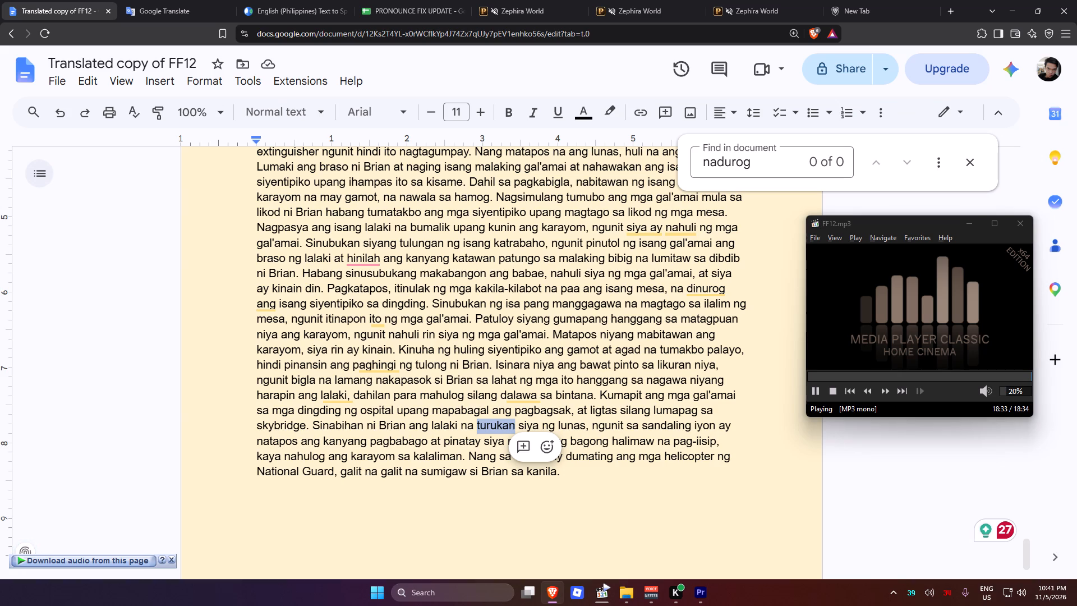
double_click(486, 426)
key("ctrl+v")
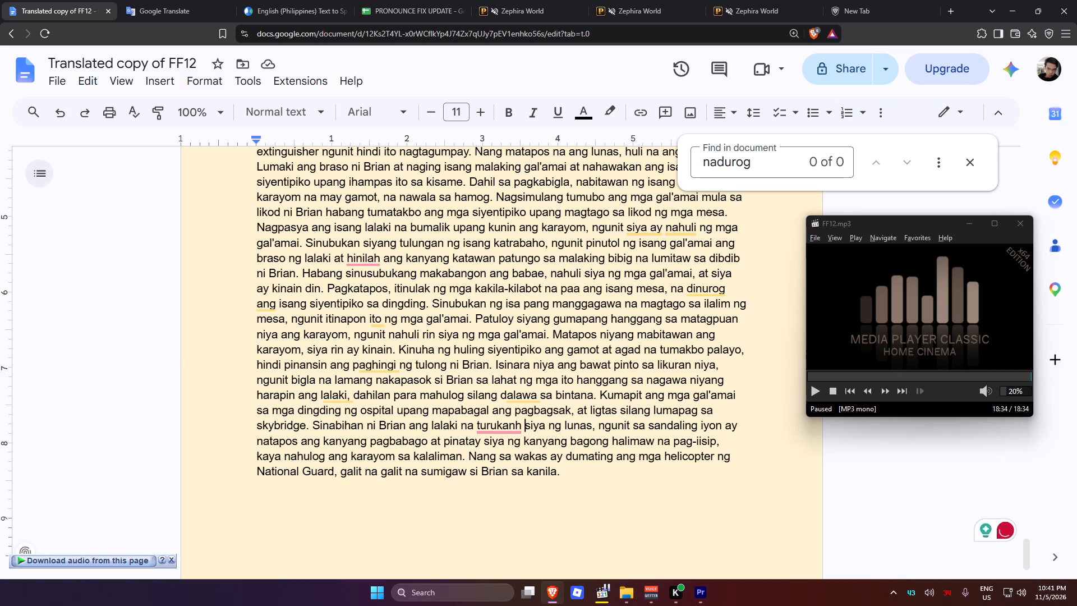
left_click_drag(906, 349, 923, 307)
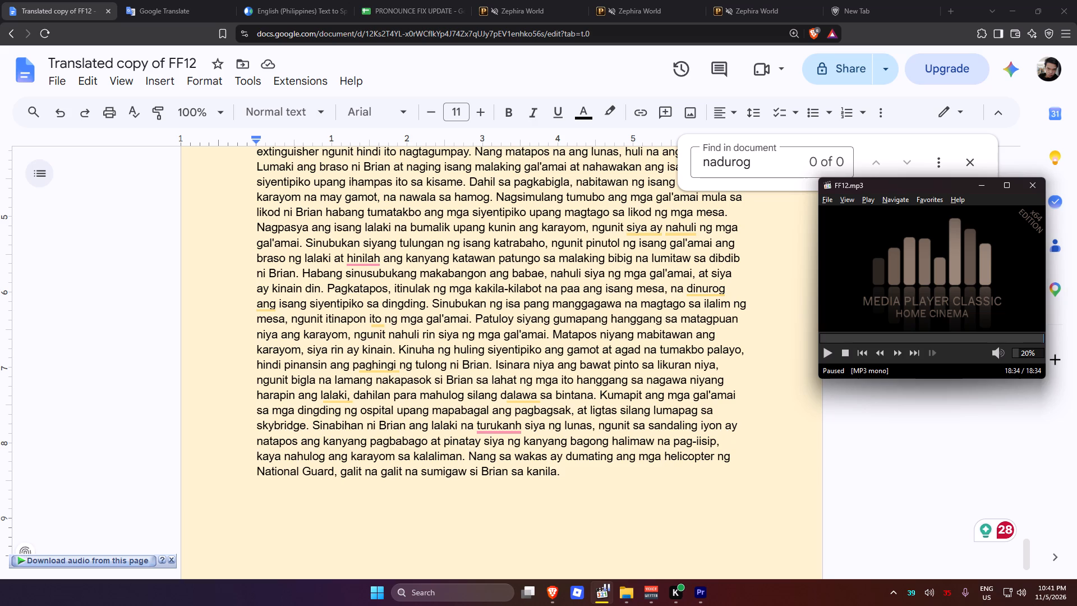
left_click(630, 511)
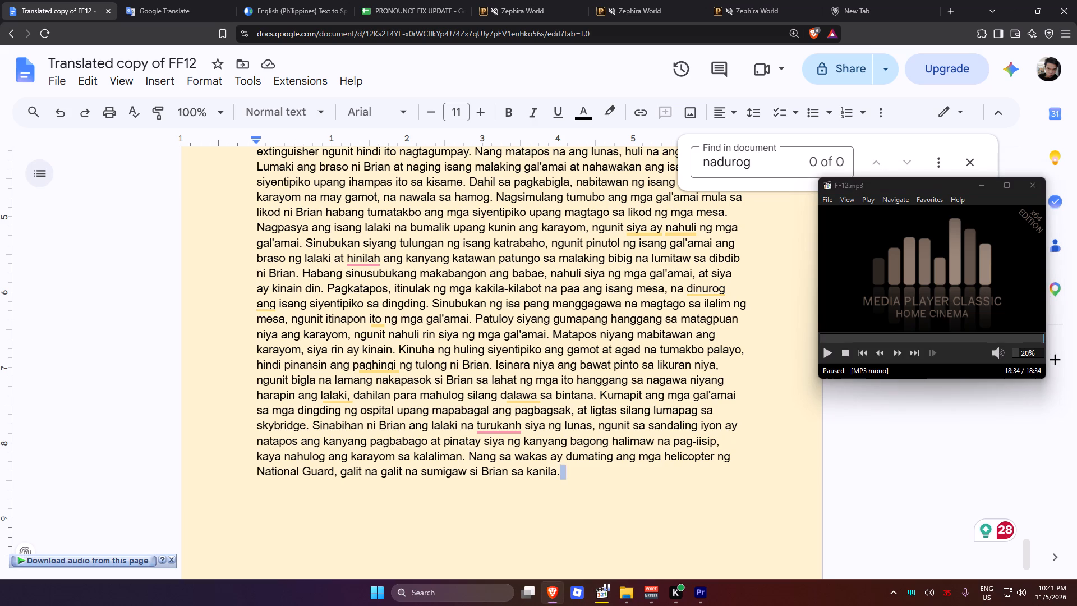